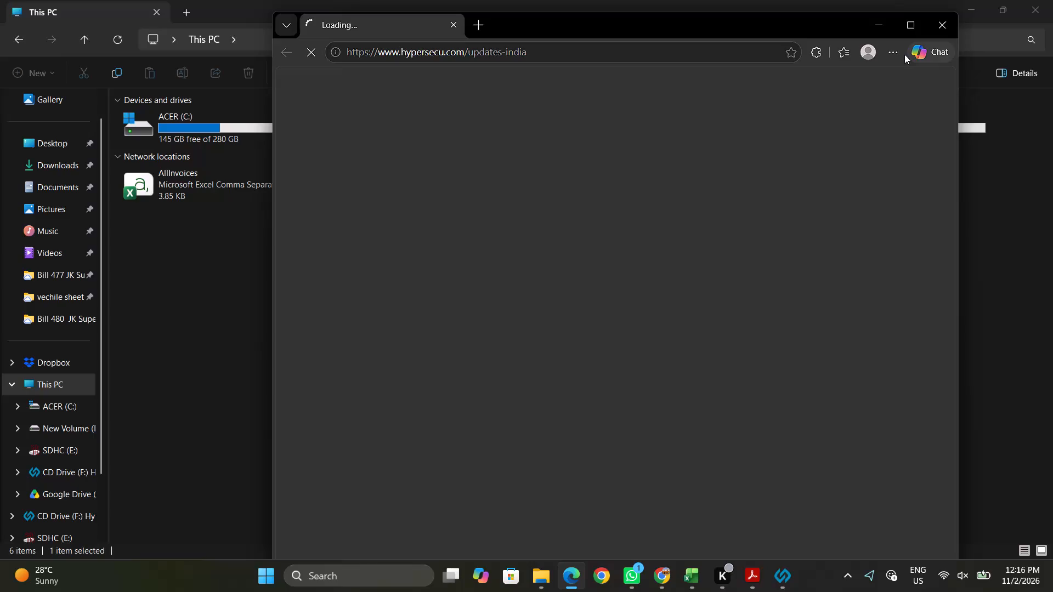
Close the Hypersecu updates browser window and minimize the This PC window to return to Bill 481.pdf in Acrobat.
click(937, 35)
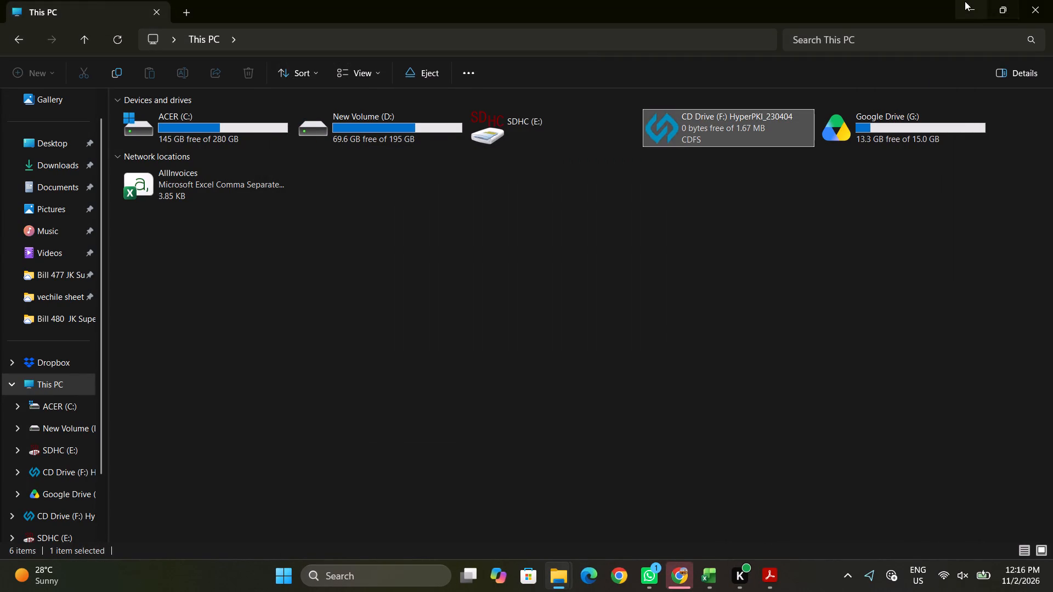
click(965, 1)
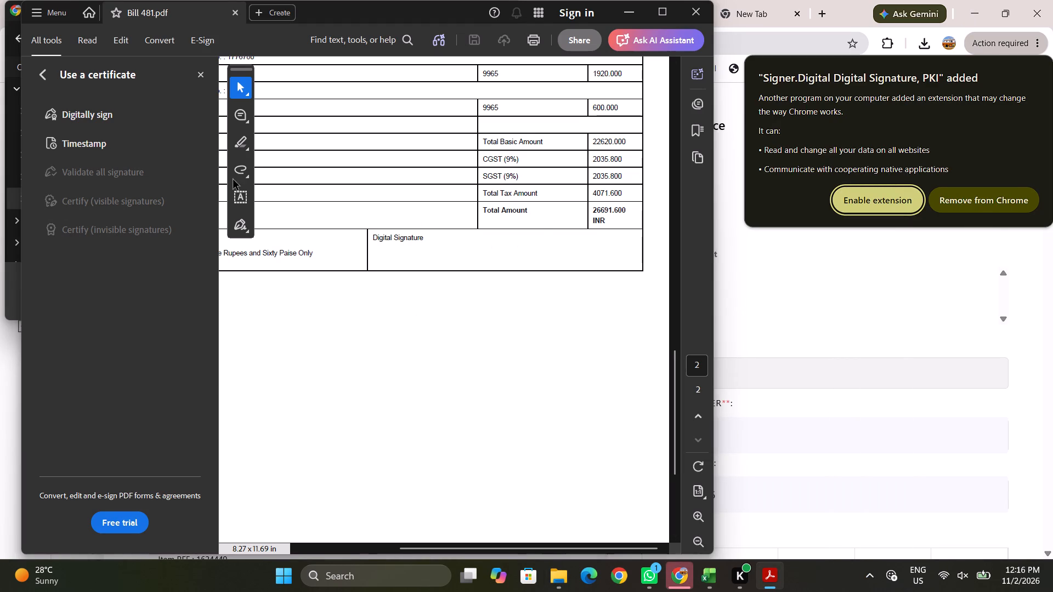
Start digitally signing Bill 481.pdf and draw the signature area inside the Digital Signature box on page 2.
click(95, 109)
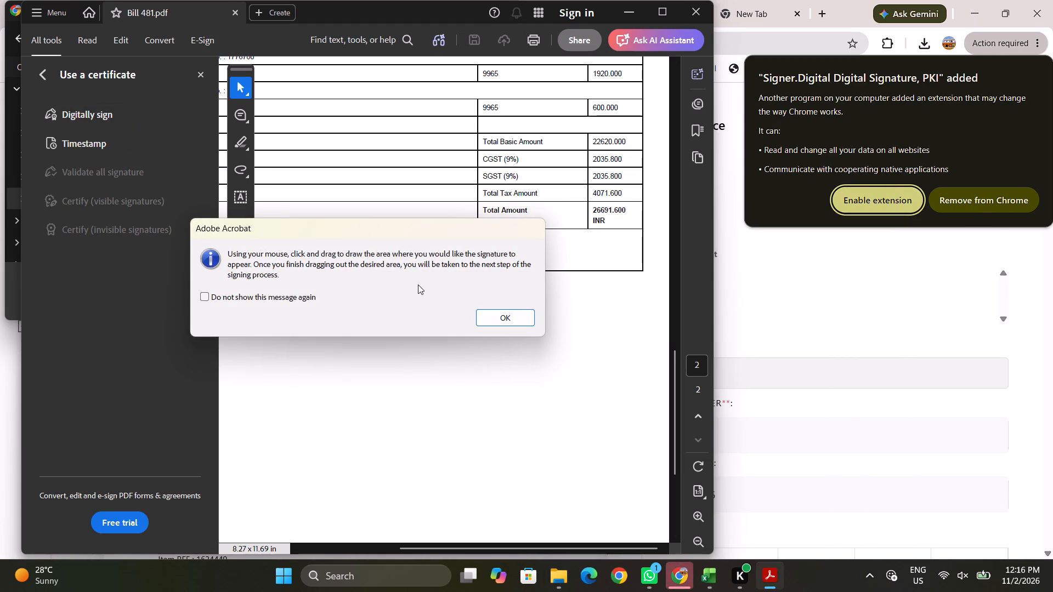
click(512, 326)
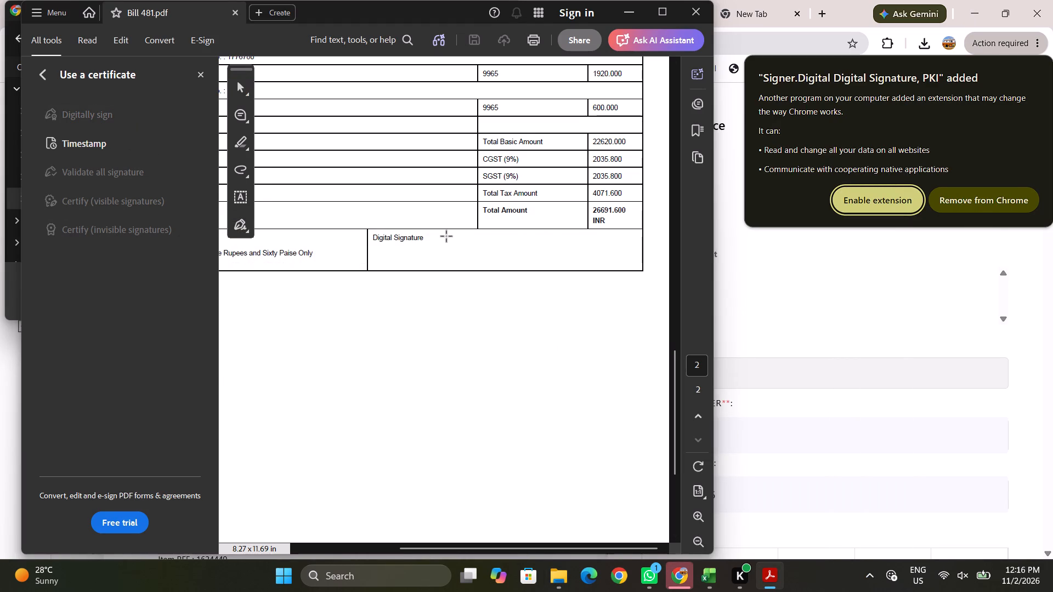
drag(431, 230, 615, 267)
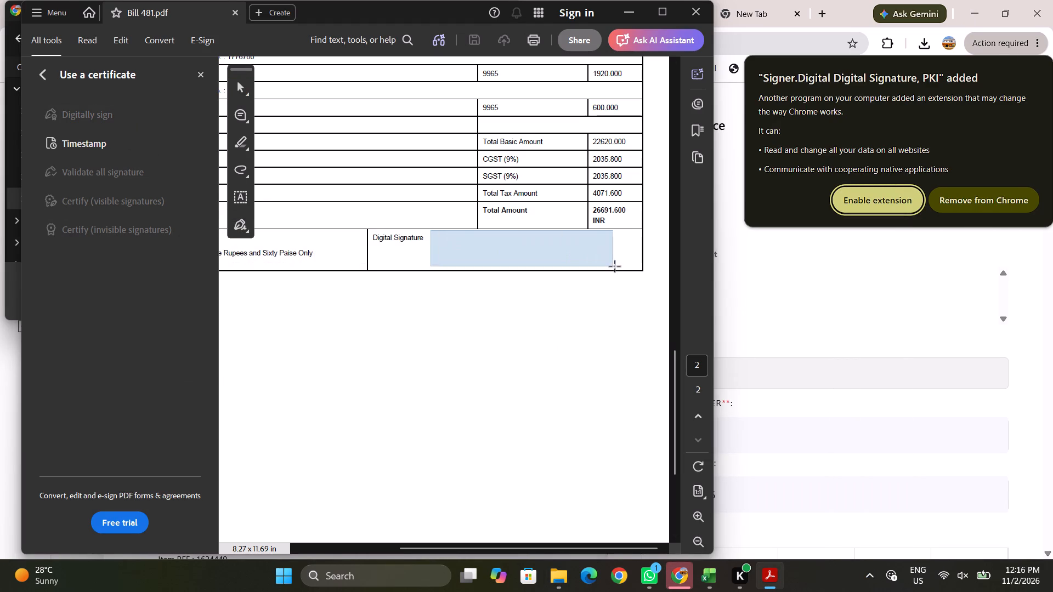
drag(615, 267, 624, 270)
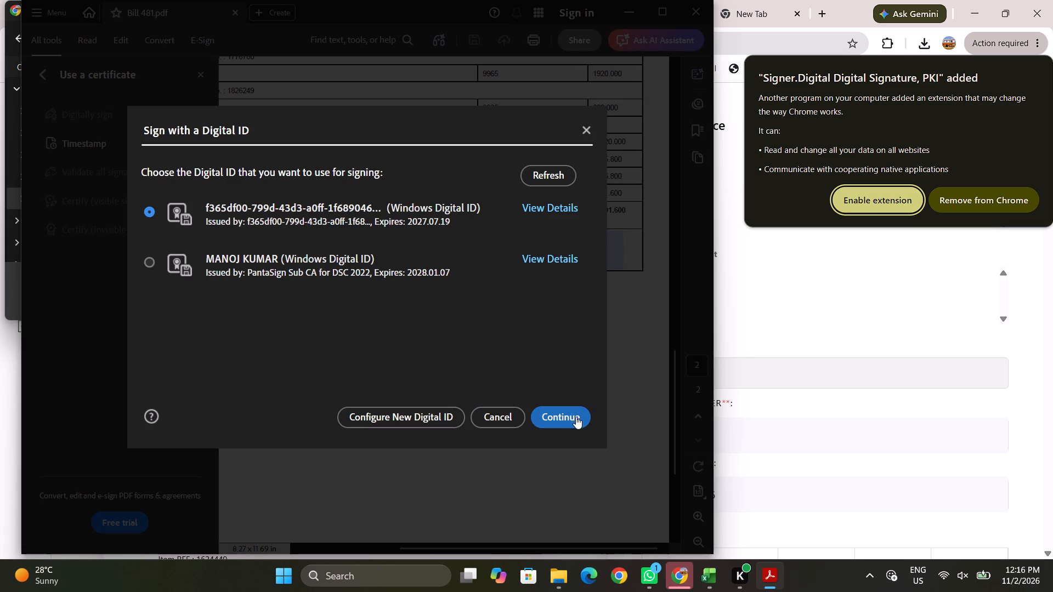
Choose the digital ID issued by PantaSign Sub CA for DSC 2022 and sign the bill with it.
click(154, 262)
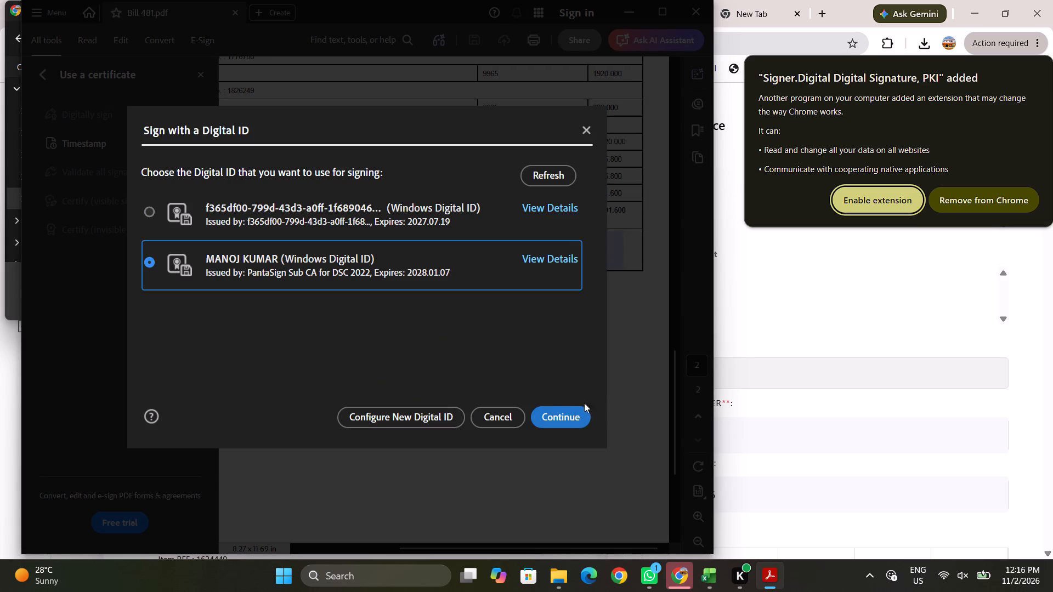
click(561, 421)
click(573, 401)
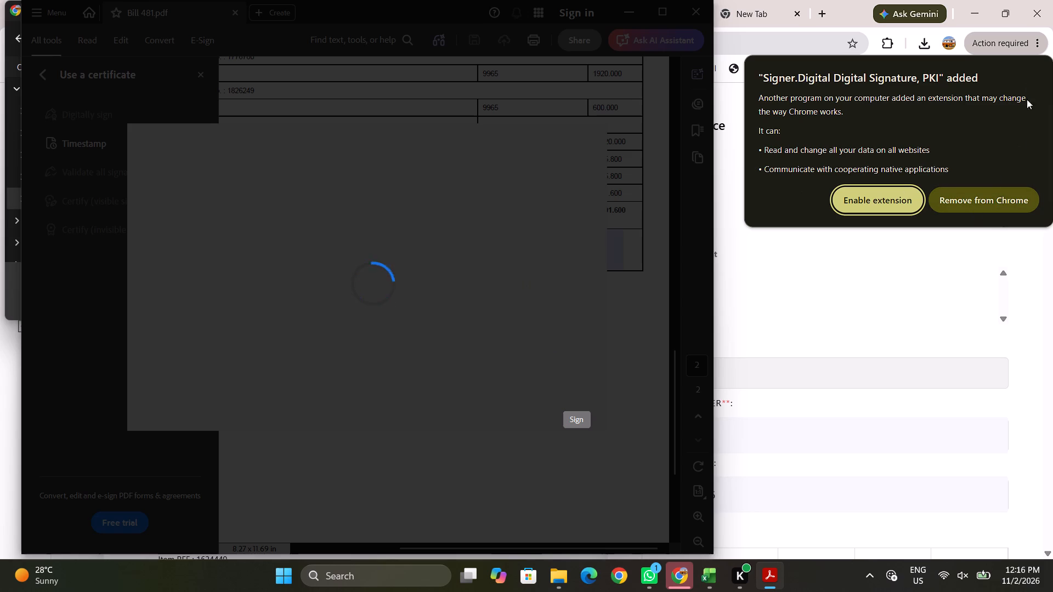
Remove the newly added Signer.Digital Digital Signature, PKI extension from Chrome.
click(983, 195)
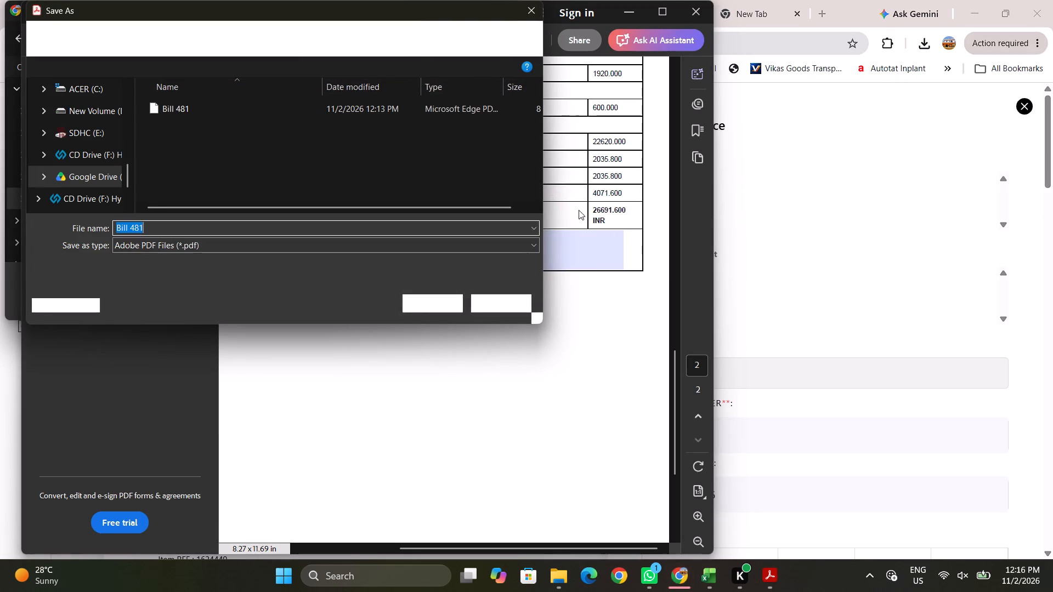
Save the signed PDF as "Bill 481 s" in the Bill 481 Jk Super Bhadurgarh Fright folder.
click(161, 227)
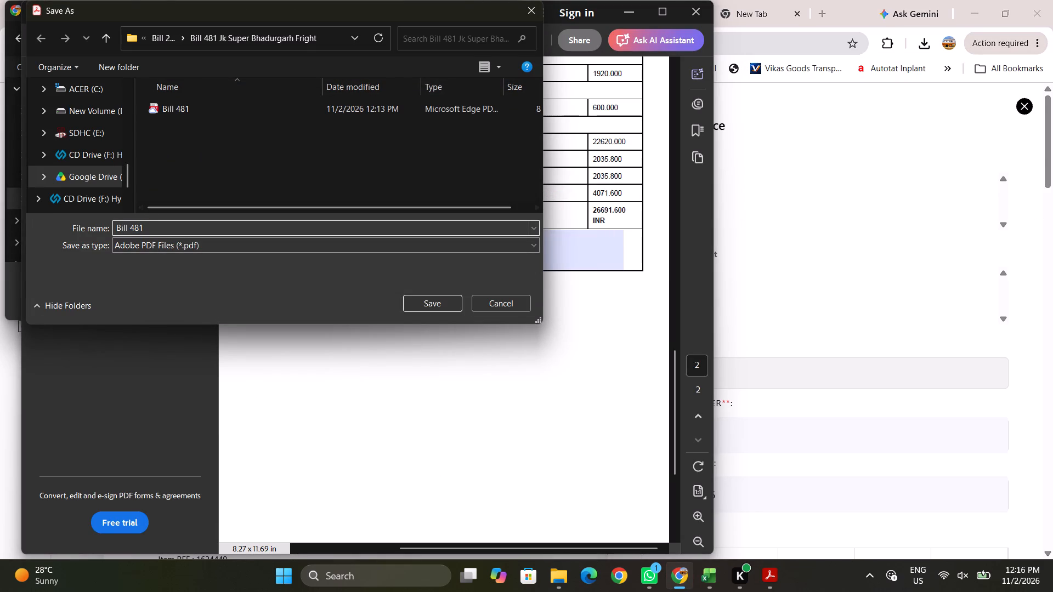
key(space)
text(s)
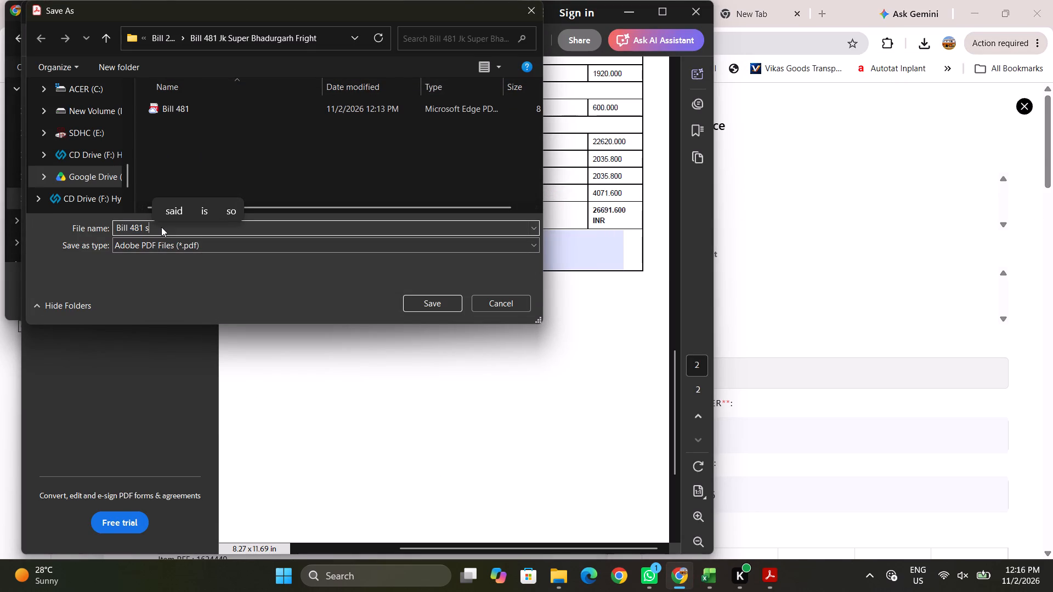
click(422, 299)
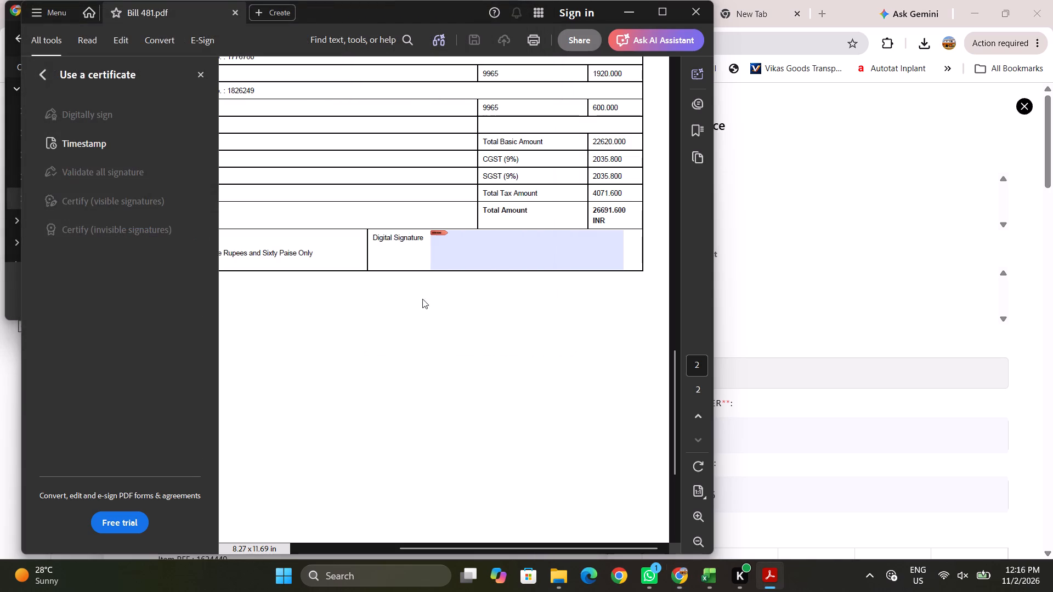
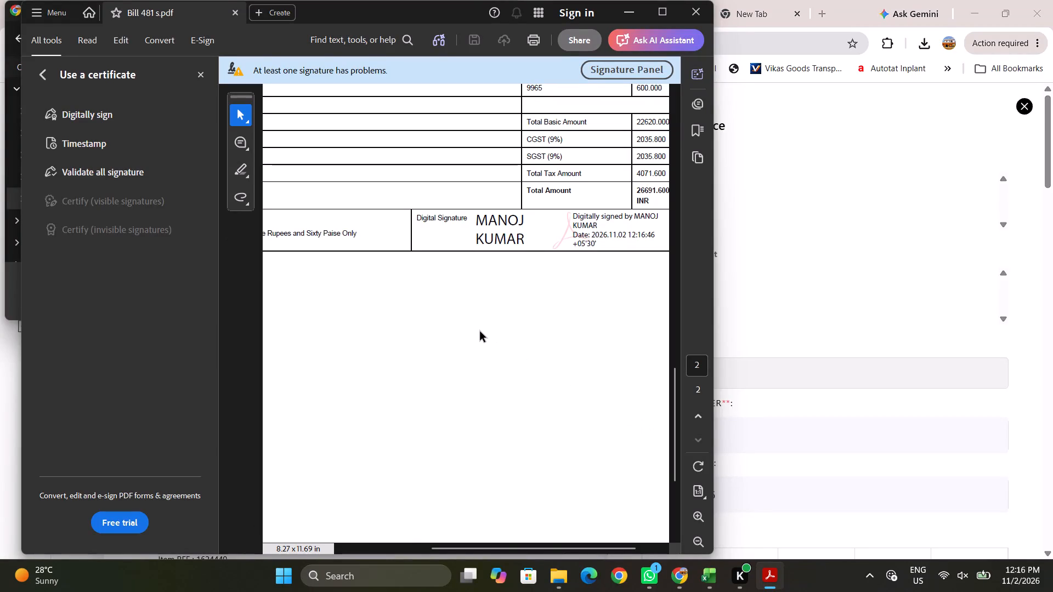
Close the signed PDF and attach Bill 481 s as the Billing Summary in the vendor portal's Submit Invoice form.
ctrl+scroll(480, 332, down, 5)
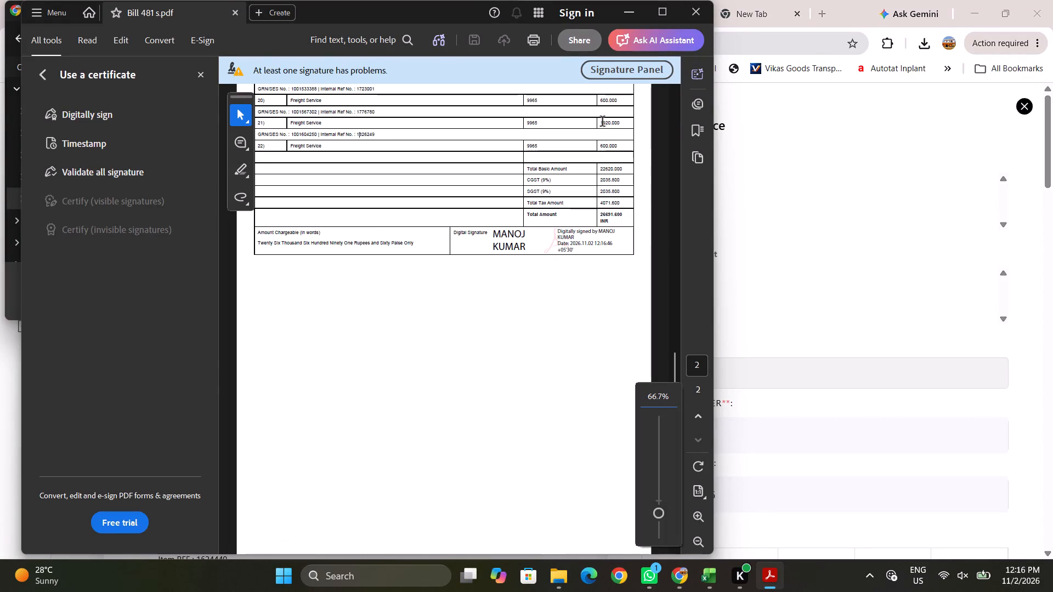
click(694, 22)
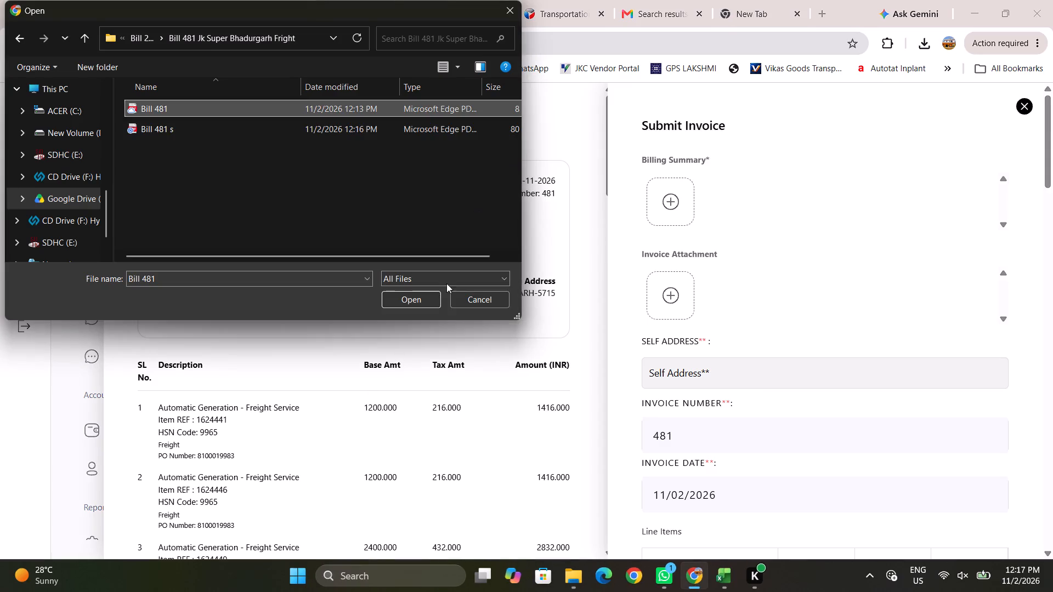
click(361, 133)
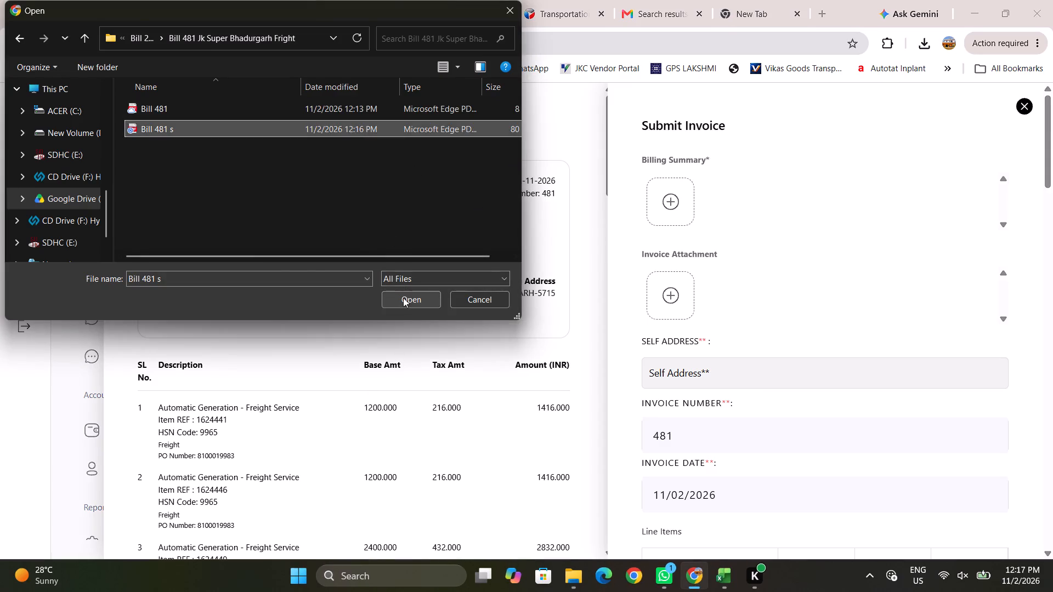
click(403, 298)
Attach Bill 481 s as the Invoice Attachment in the Submit Invoice form.
click(650, 299)
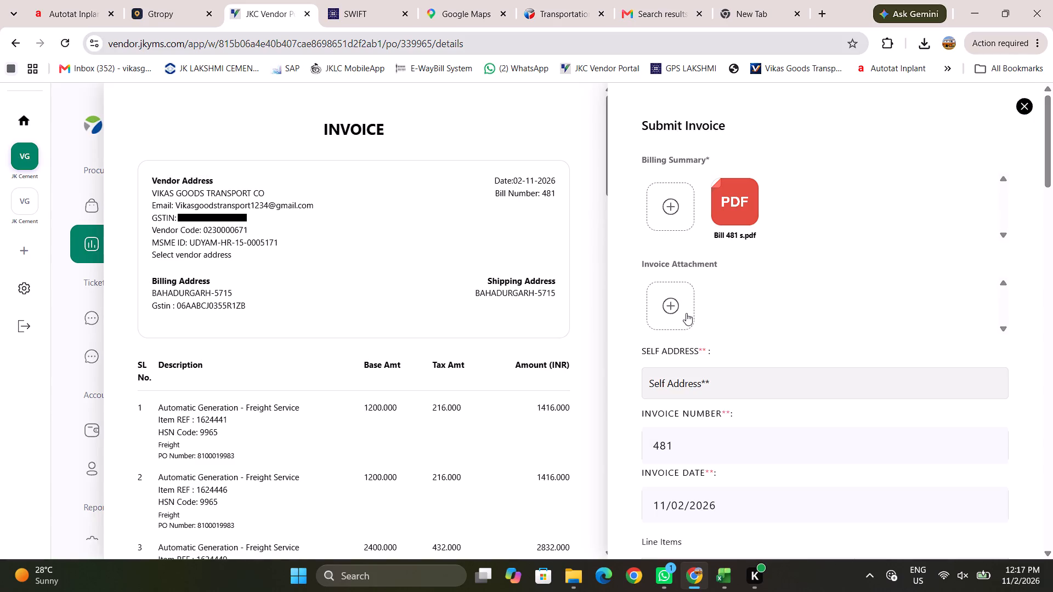
click(676, 315)
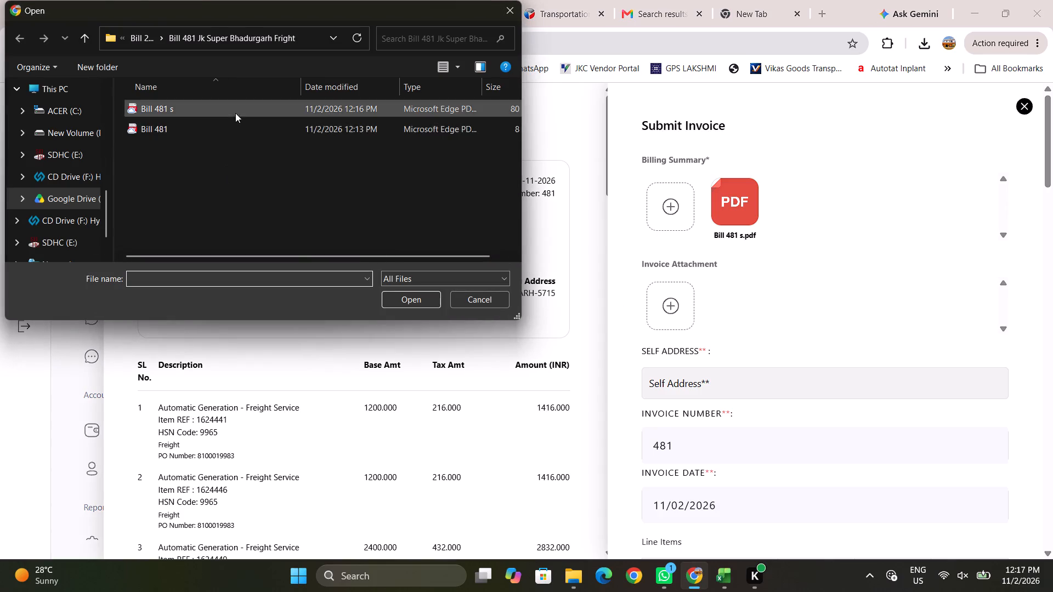
click(233, 114)
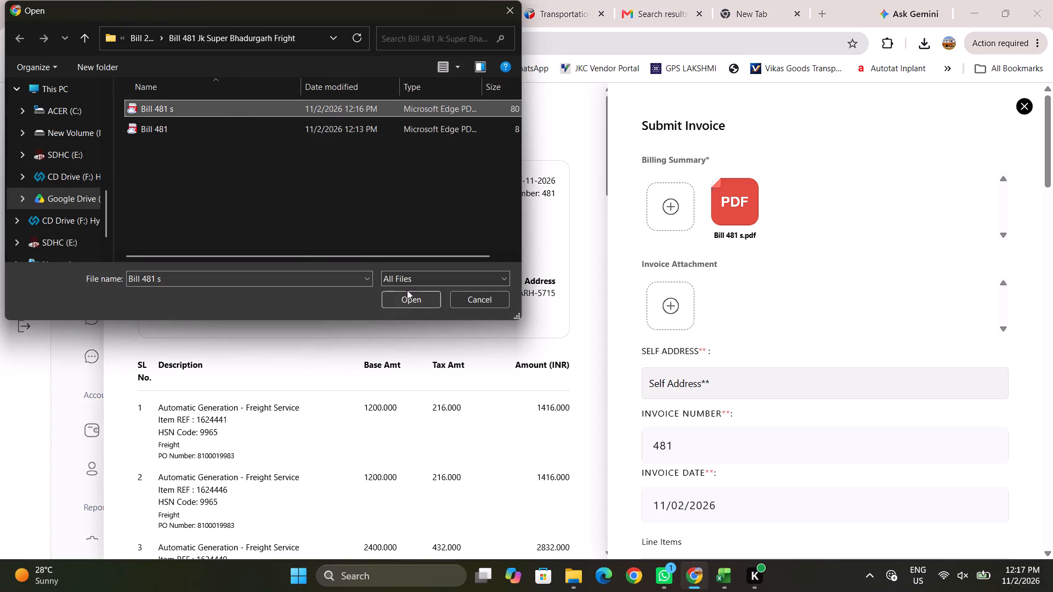
click(409, 298)
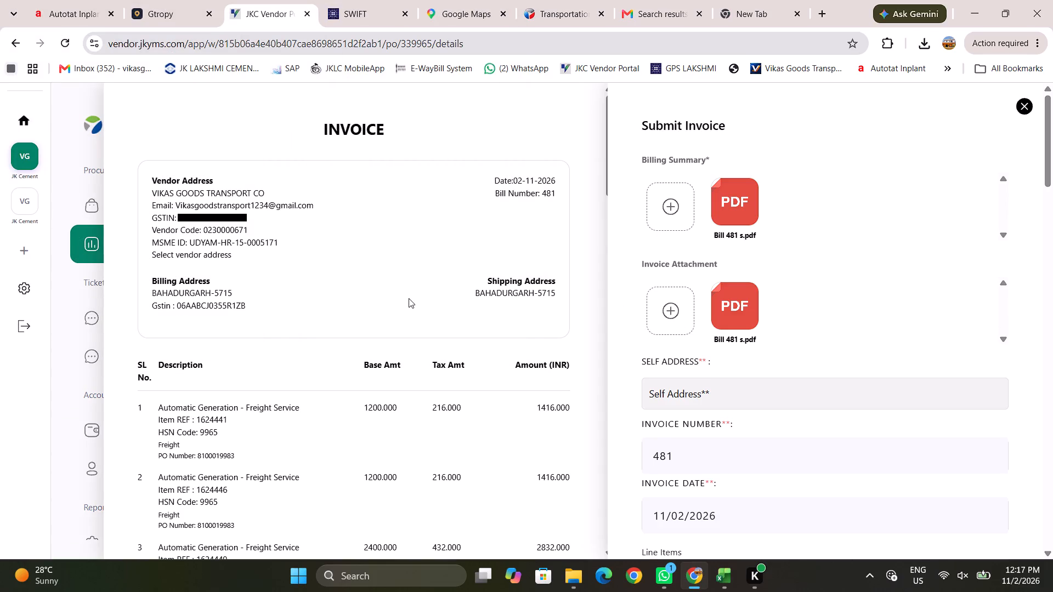
Choose the first Vikas Goods Transport Co entry as the self address and submit invoice 481.
scroll(409, 298, down, 8)
click(704, 399)
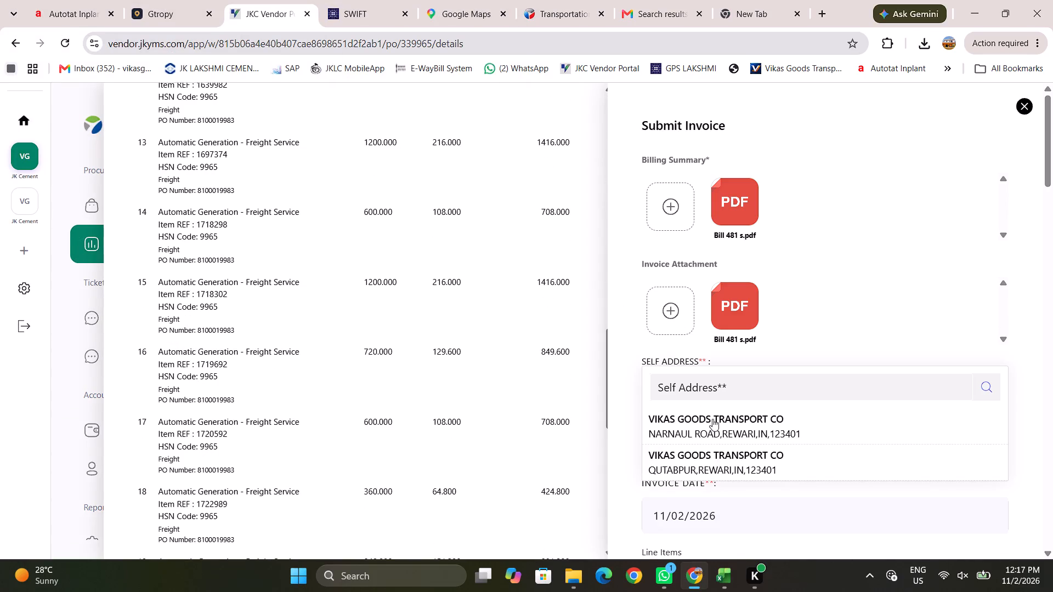
click(712, 420)
scroll(766, 462, down, 8)
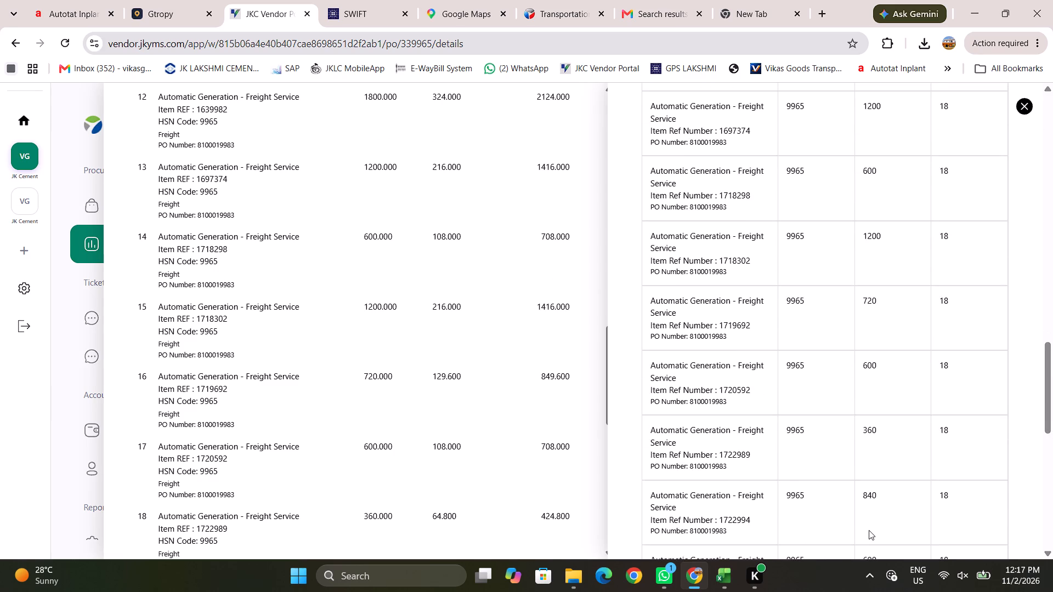
scroll(869, 530, down, 8)
click(817, 519)
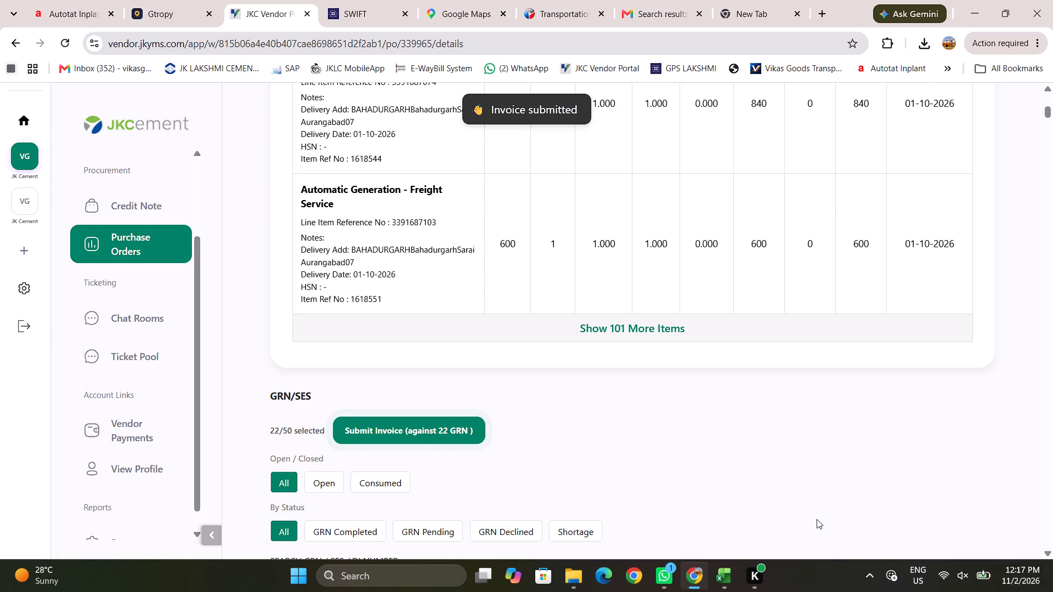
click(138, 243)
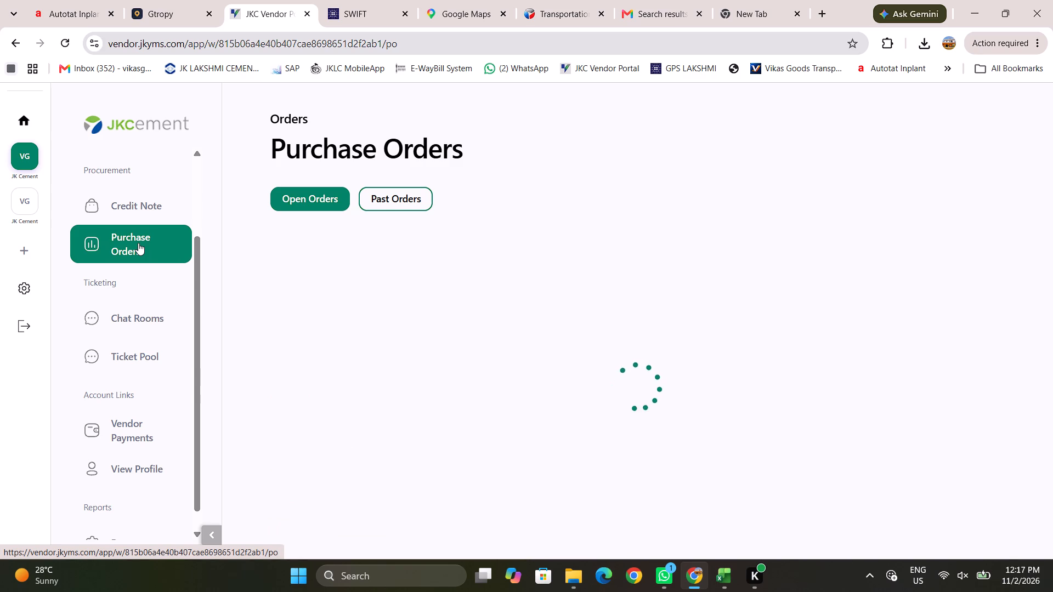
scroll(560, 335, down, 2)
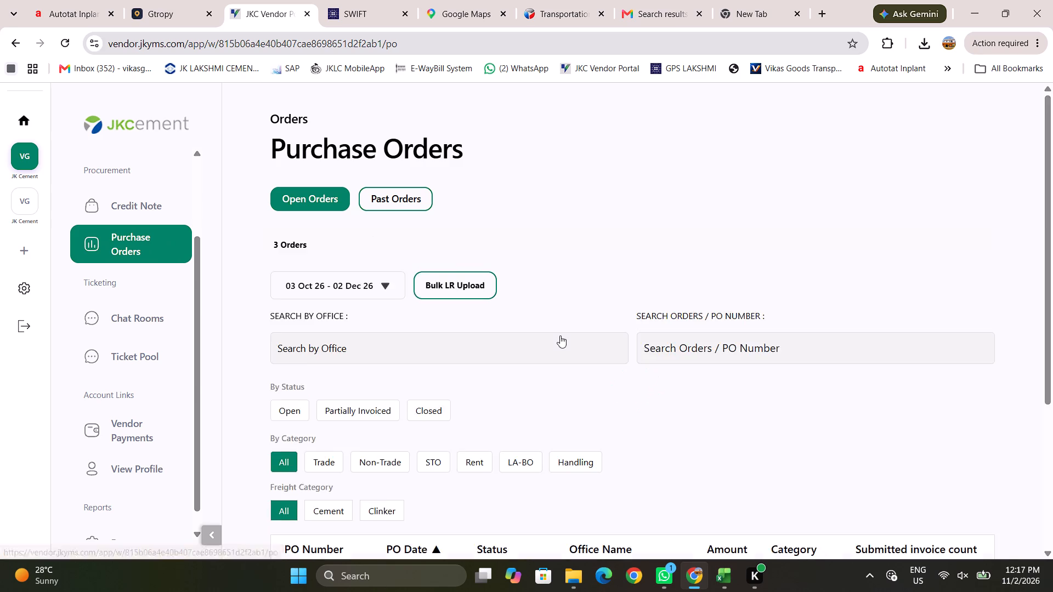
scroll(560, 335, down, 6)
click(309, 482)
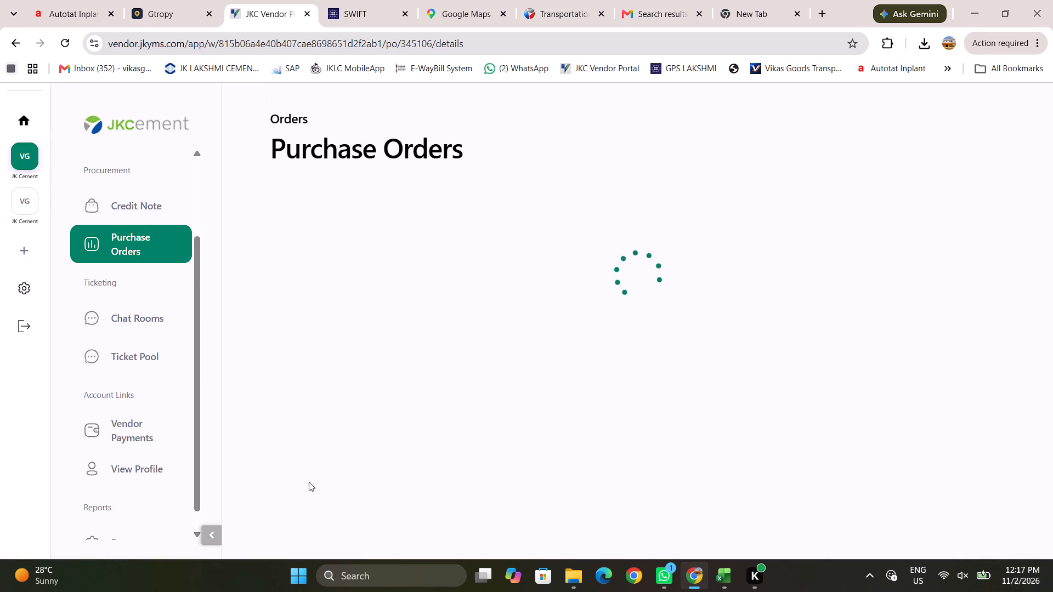
Return to the Purchase Orders list and set its date range to 01 Jul 26 - 02 Nov 26.
click(129, 247)
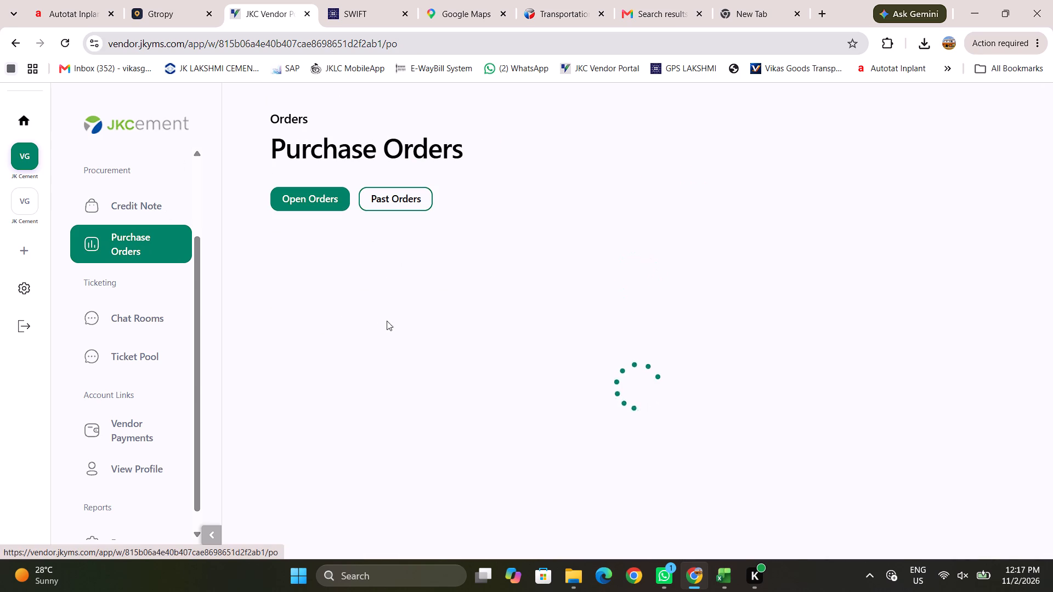
click(373, 282)
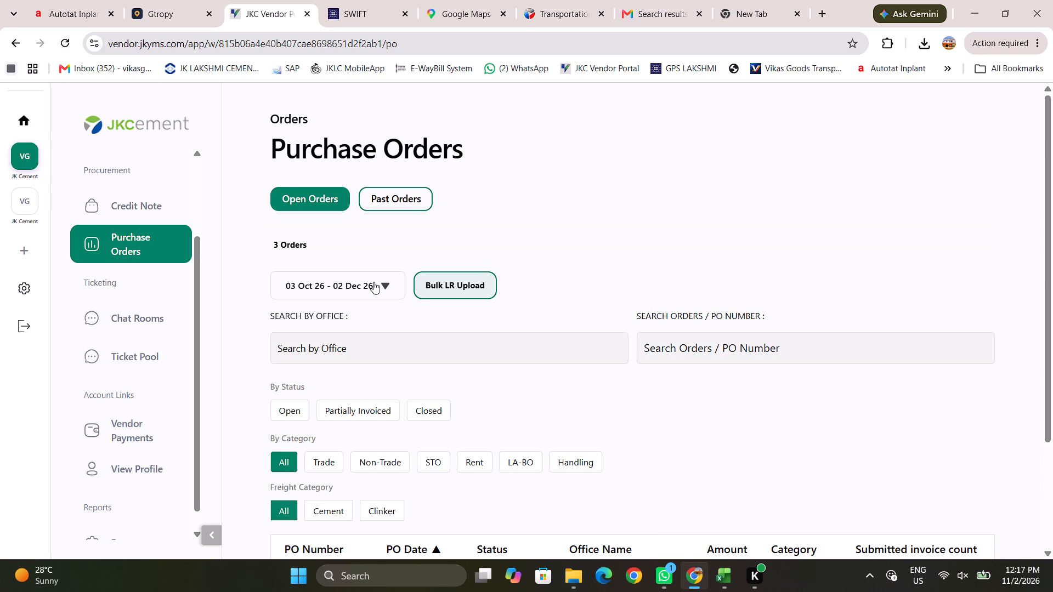
triple_click(443, 360)
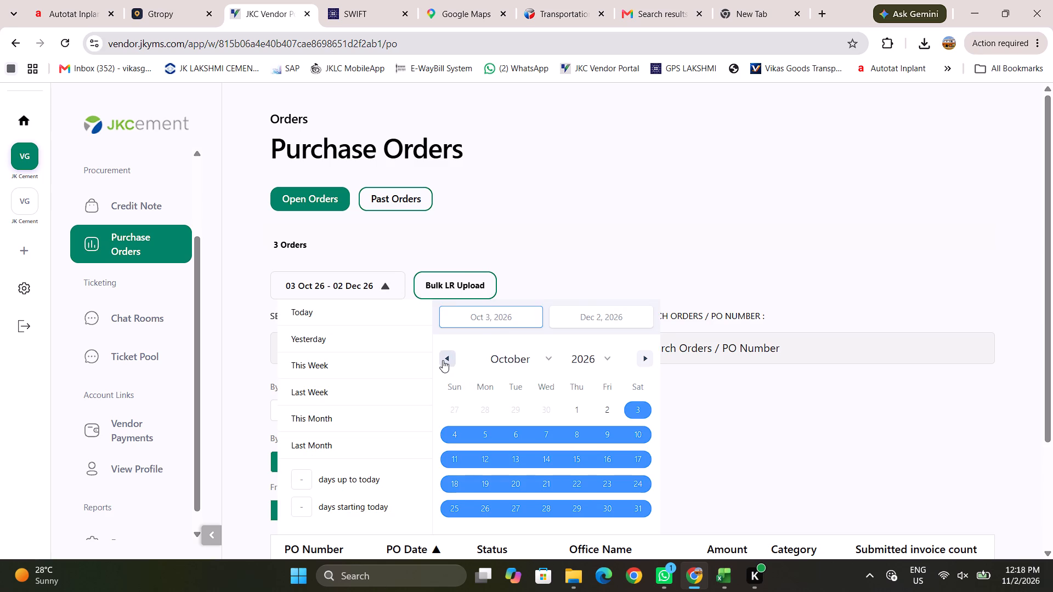
click(548, 402)
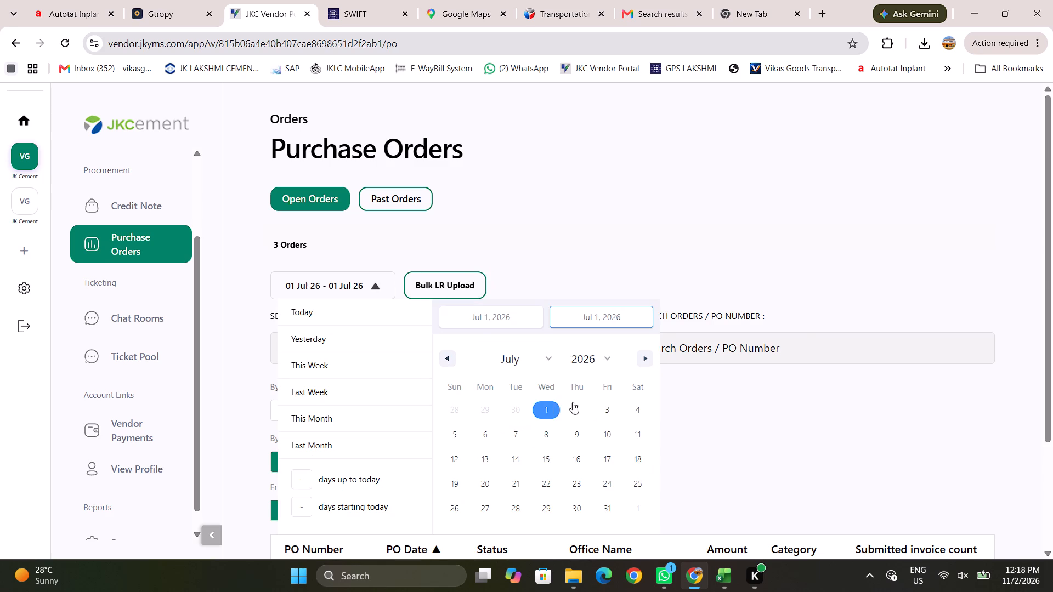
triple_click(646, 355)
click(646, 355)
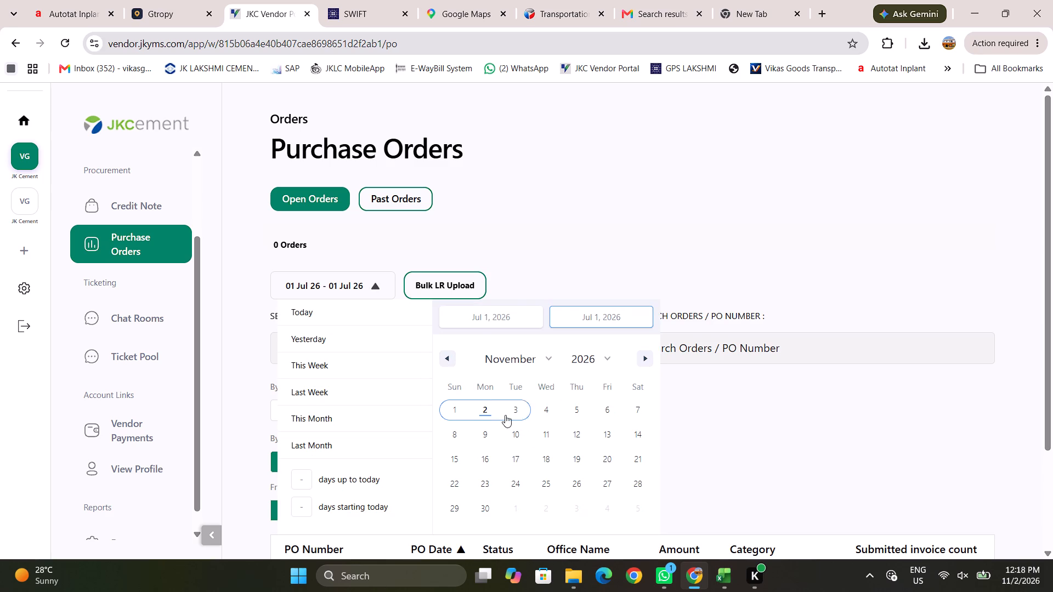
click(484, 405)
click(721, 409)
scroll(561, 454, down, 3)
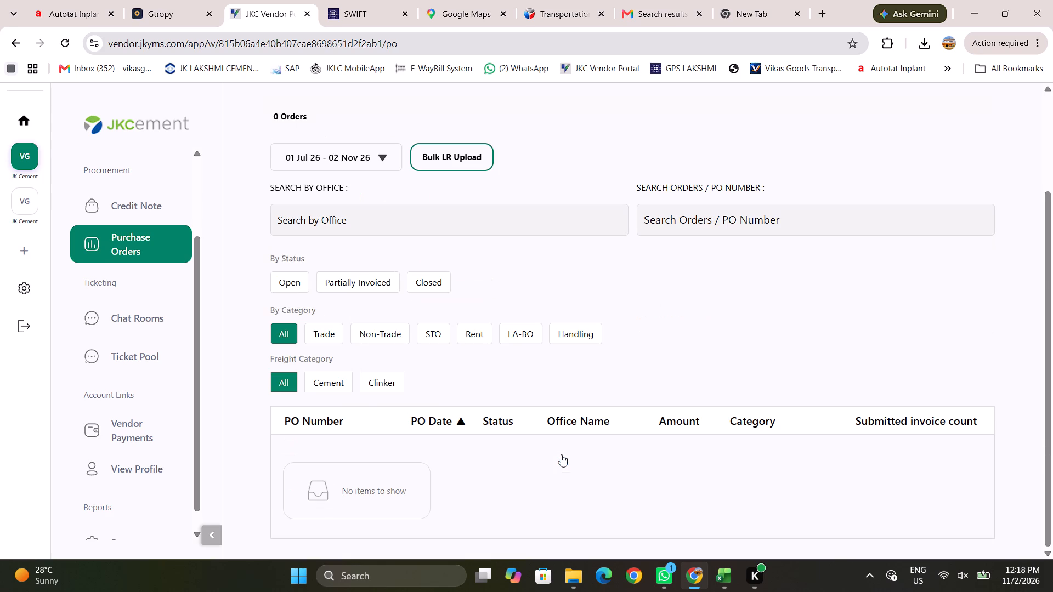
scroll(561, 454, down, 6)
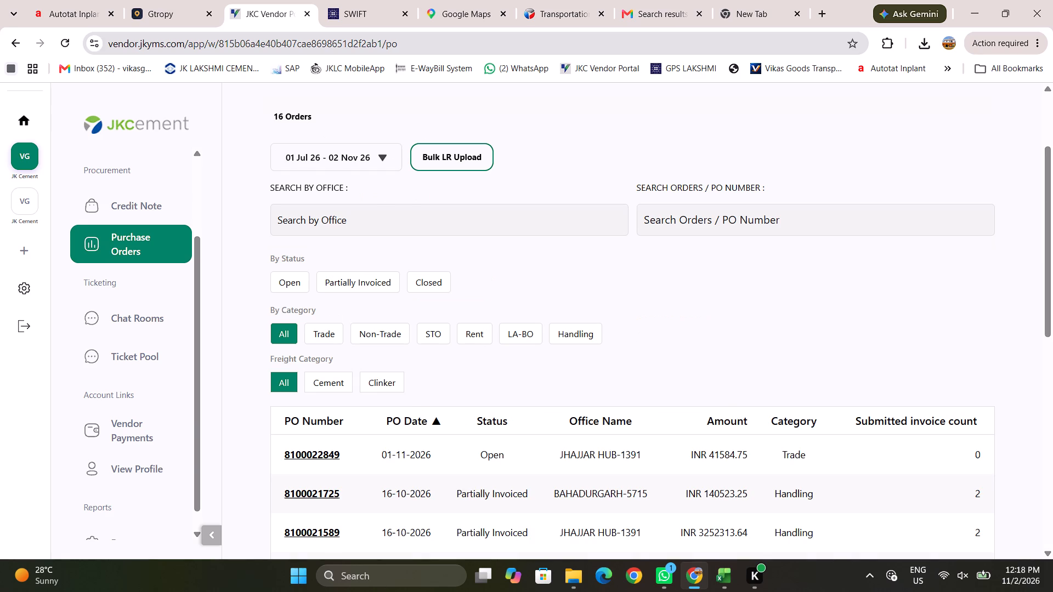
scroll(561, 454, down, 2)
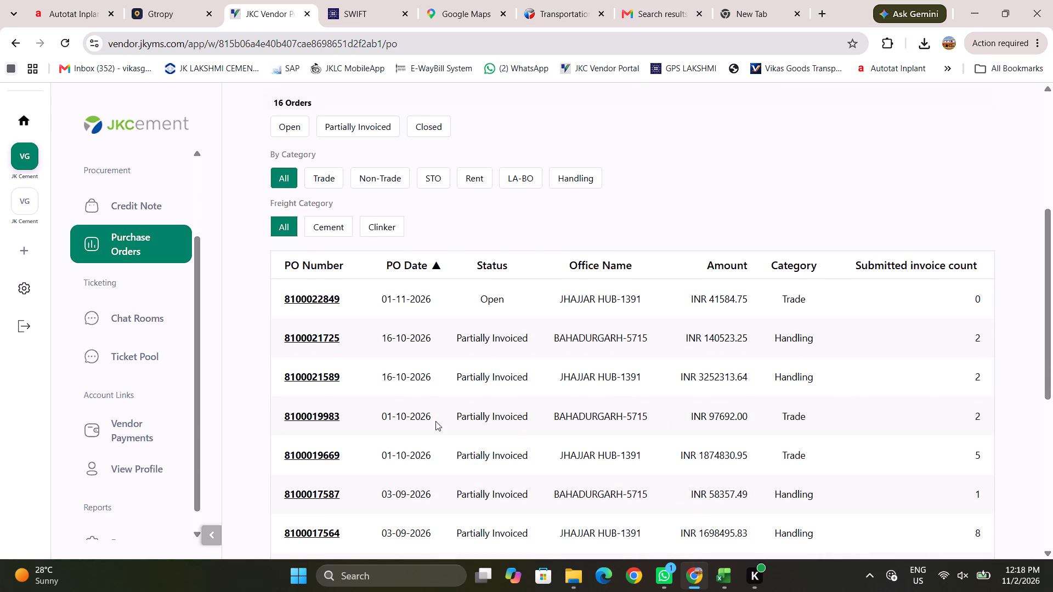
click(330, 420)
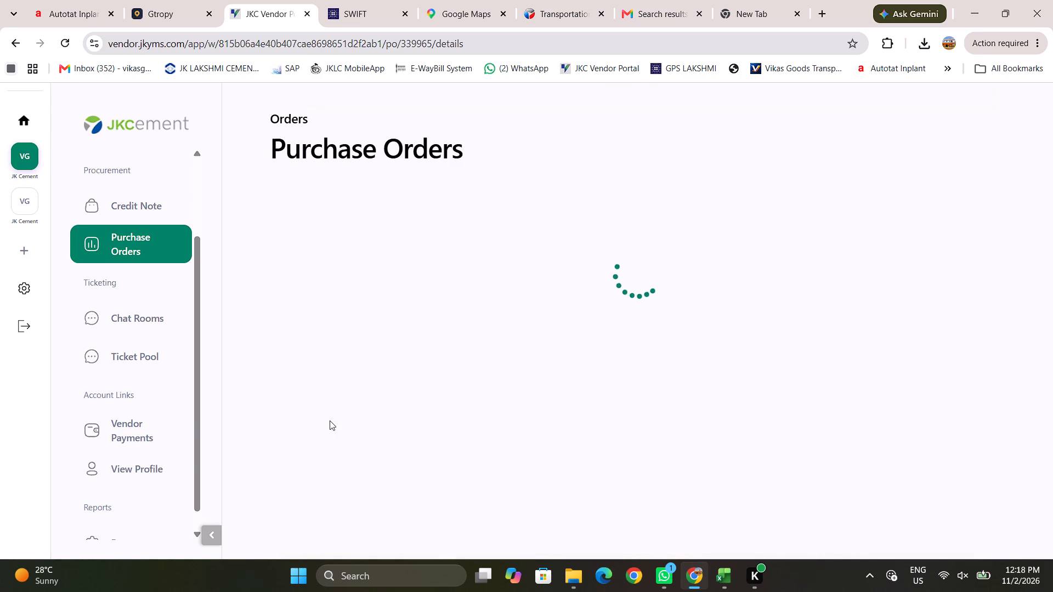
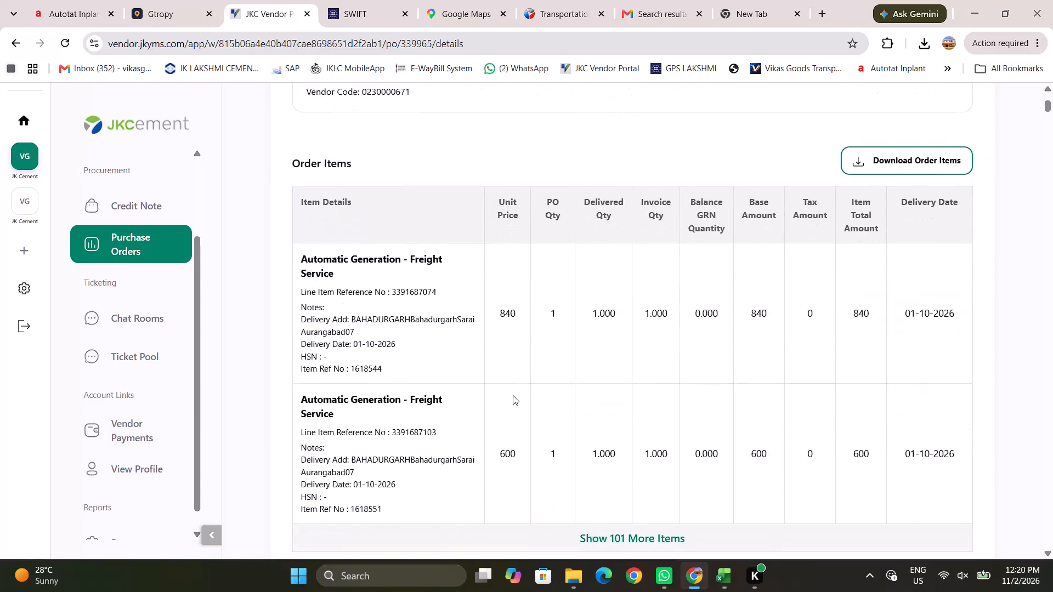
Examine the purchase order's GRN/SES entries for their bill numbers, completion status and dates.
scroll(513, 395, down, 4)
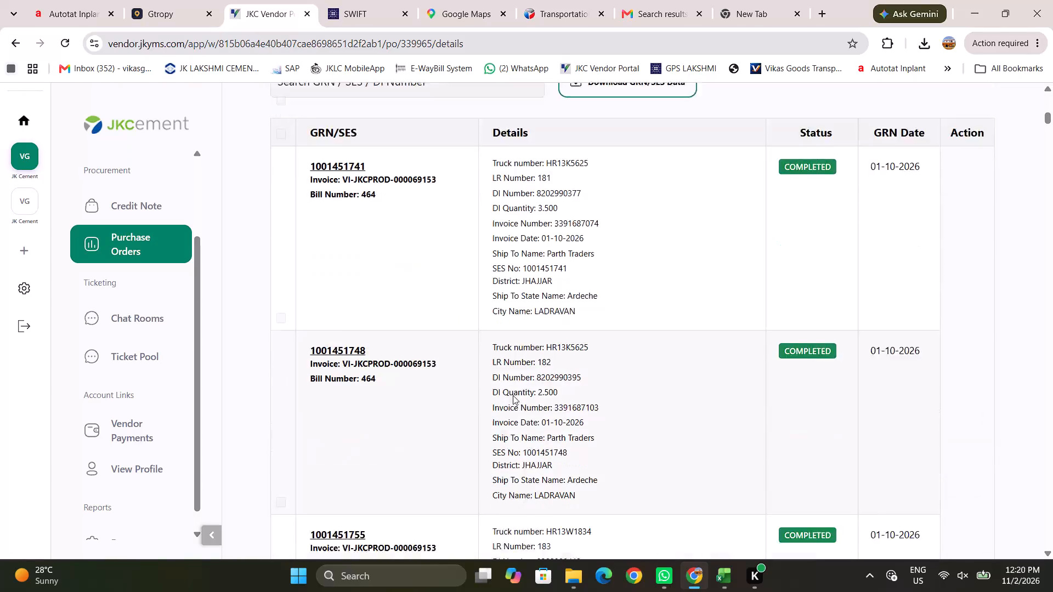
scroll(513, 395, down, 1)
scroll(513, 395, right, 1)
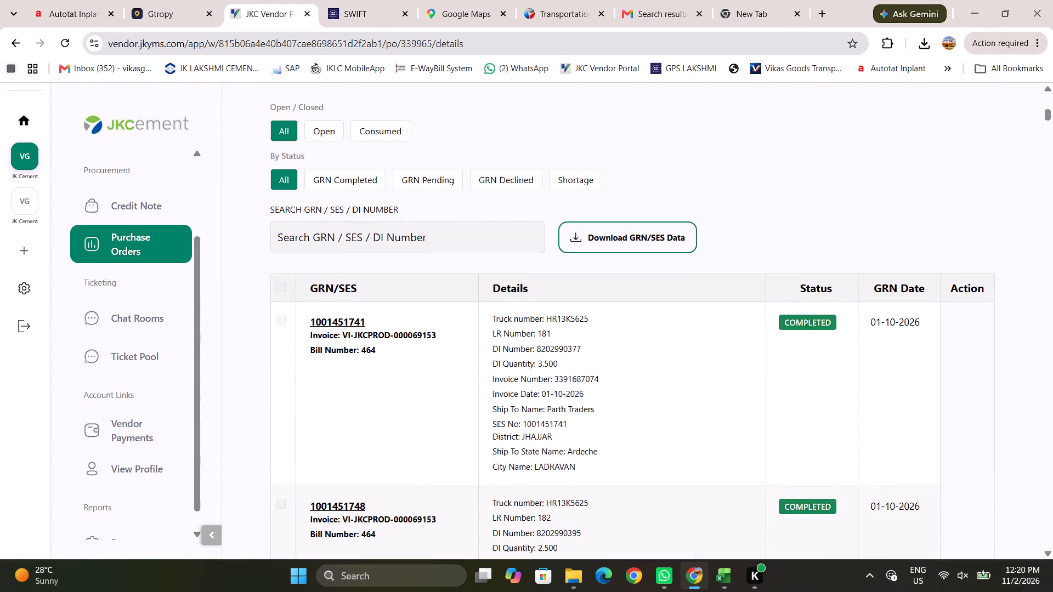
scroll(513, 395, right, 2)
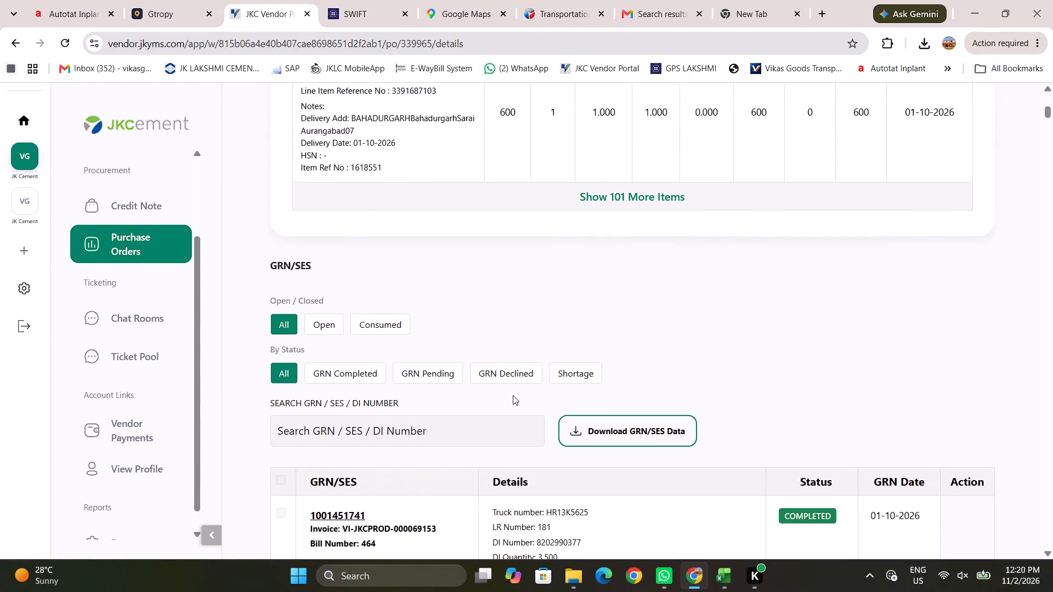
scroll(513, 395, down, 14)
scroll(513, 395, down, 18)
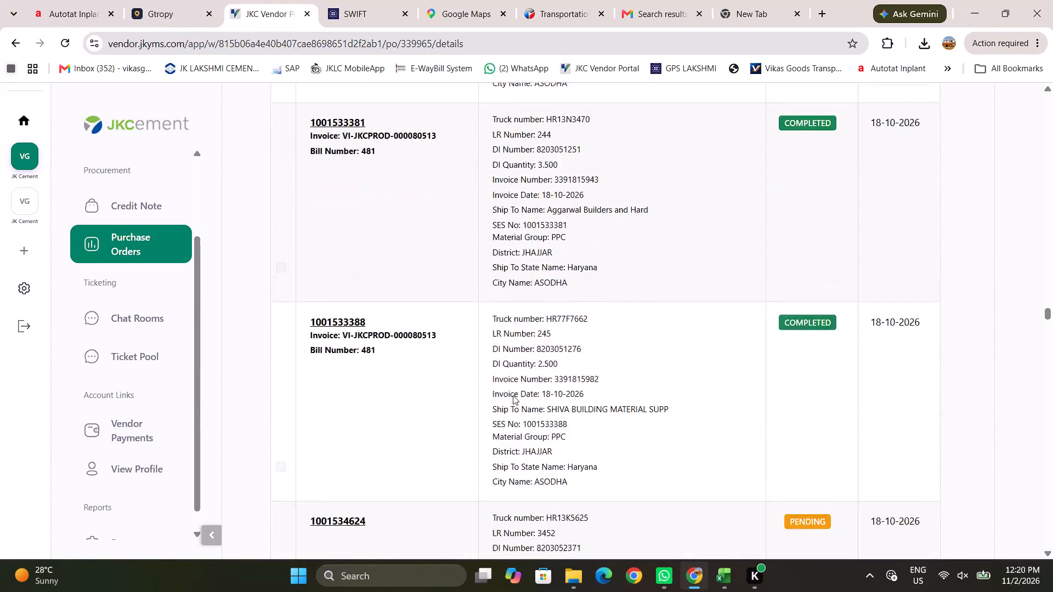
scroll(513, 395, down, 18)
scroll(513, 395, up, 2)
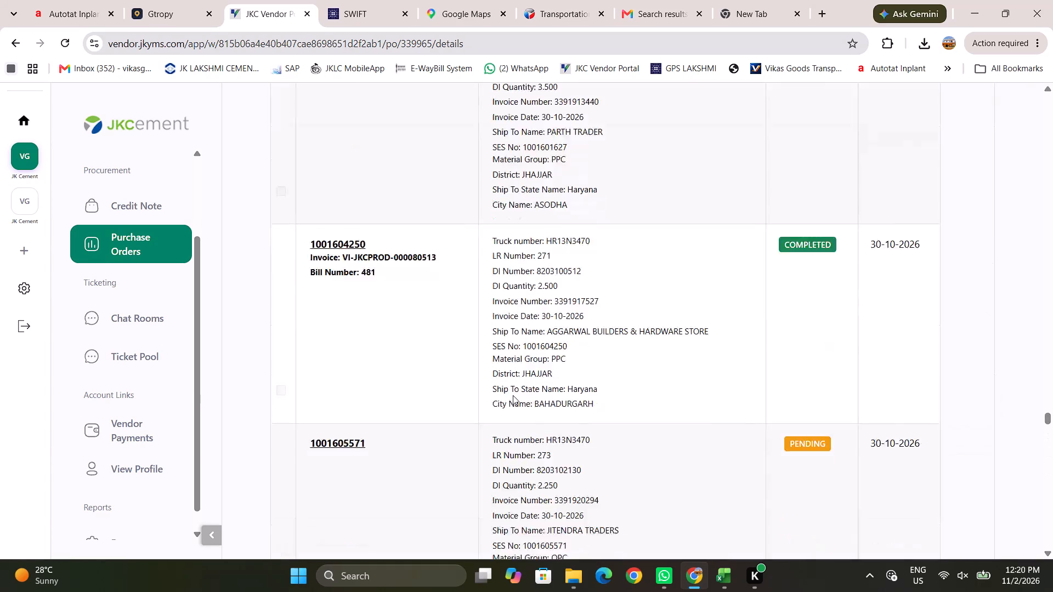
scroll(513, 395, up, 3)
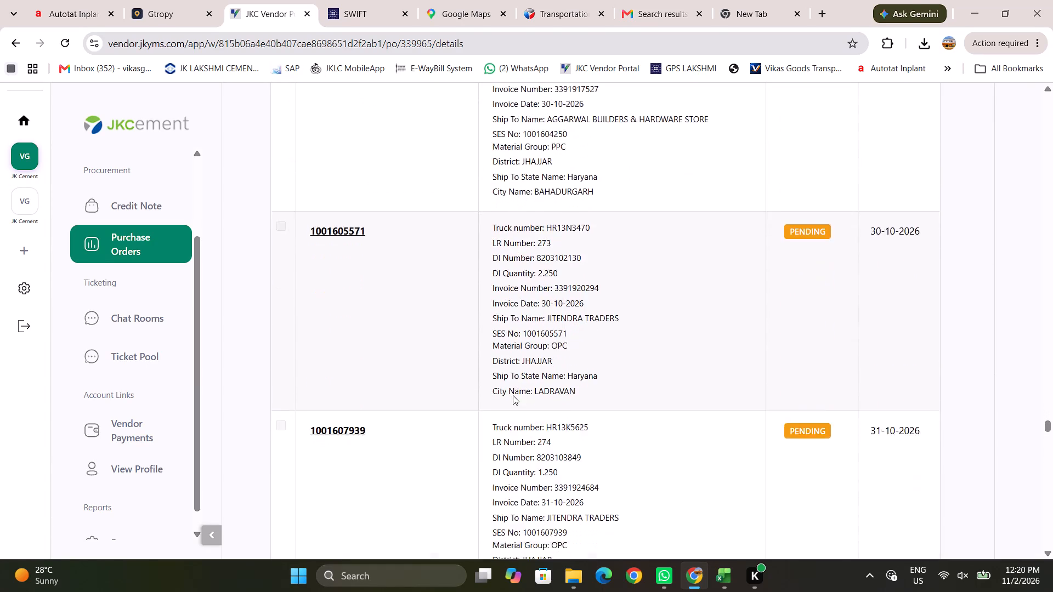
scroll(513, 395, up, 1)
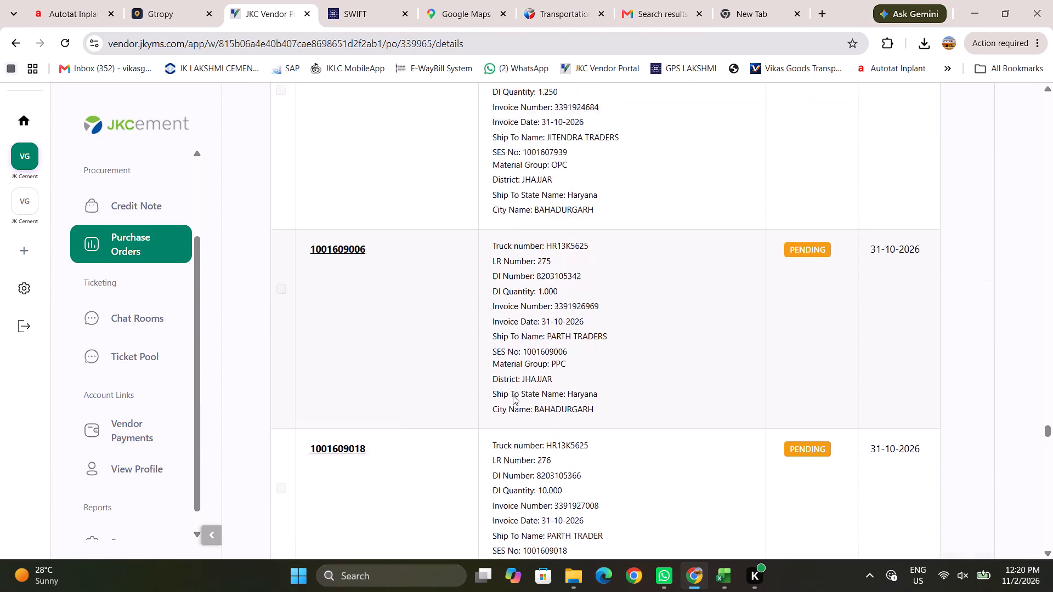
scroll(513, 395, up, 1)
scroll(515, 453, up, 7)
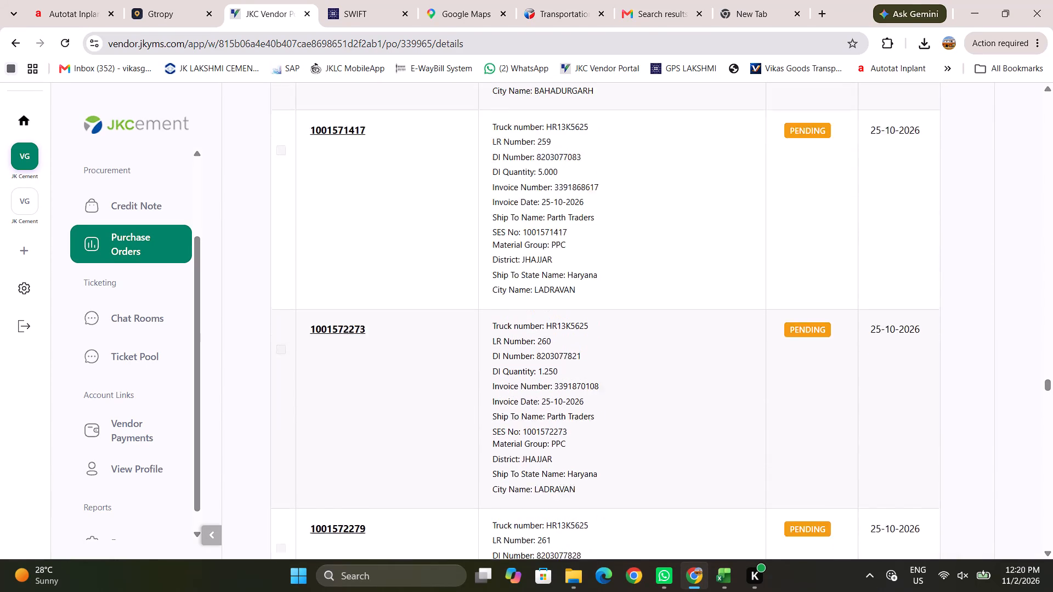
scroll(515, 453, up, 10)
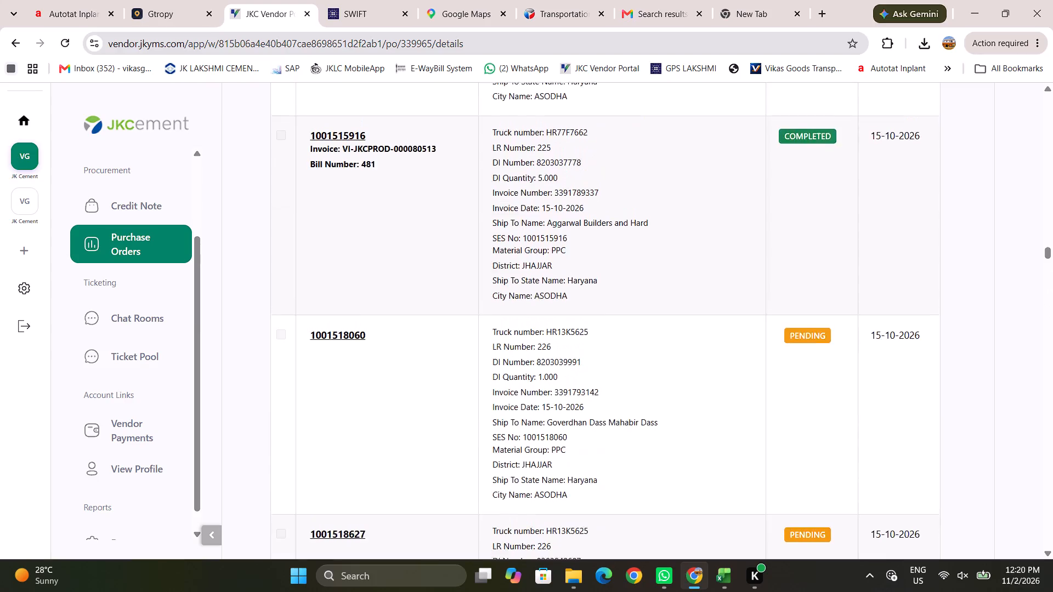
scroll(515, 453, up, 10)
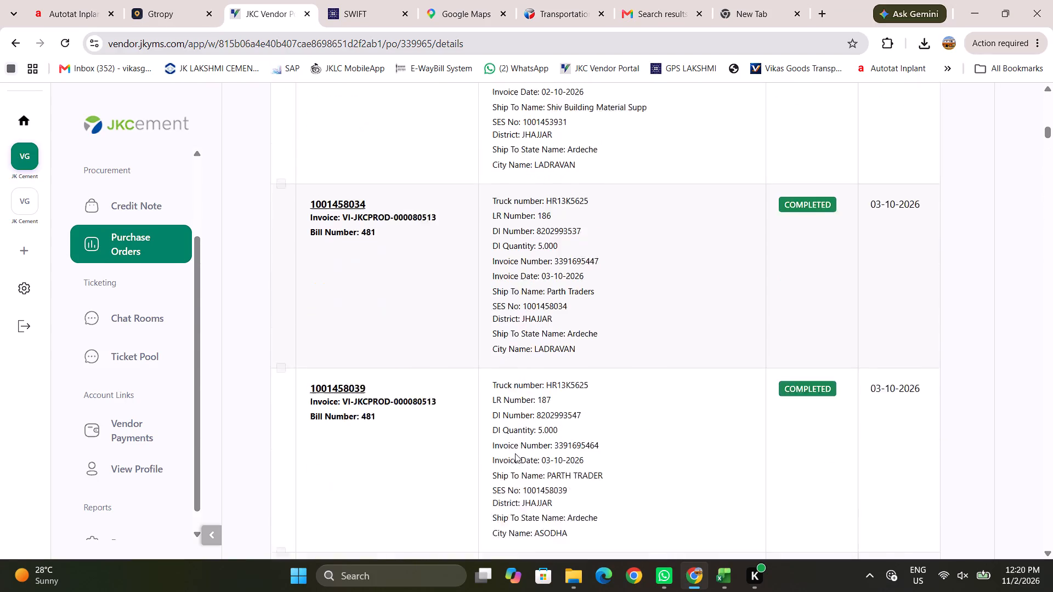
scroll(515, 453, up, 10)
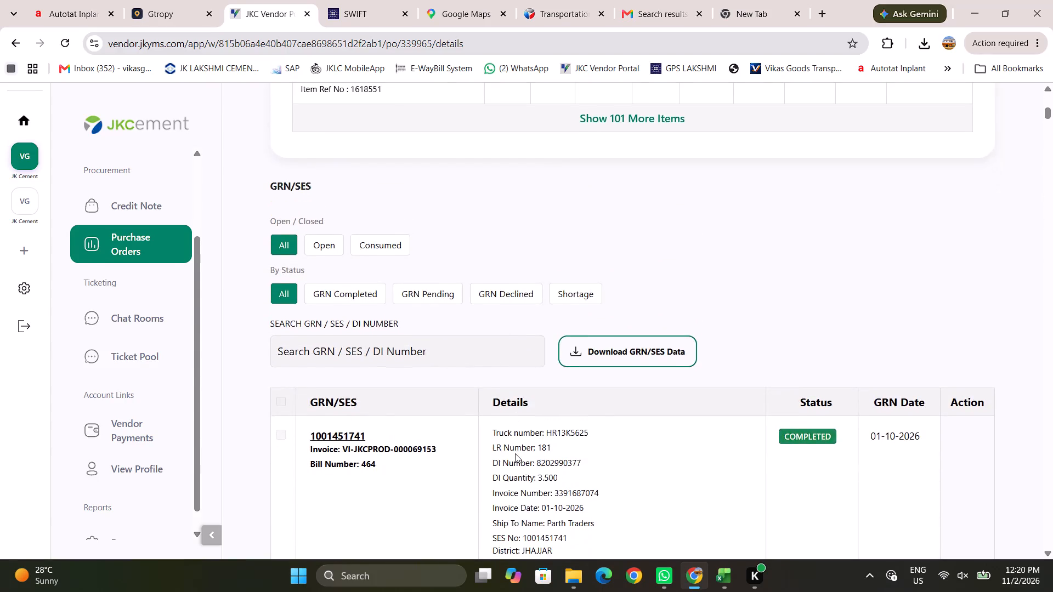
Download the GRN/SES data into the Bill 481 Jk Super Bhadurgarh Fright folder as "Ses_Grn Table Data bahadurgarh fright".
scroll(515, 453, up, 2)
click(582, 339)
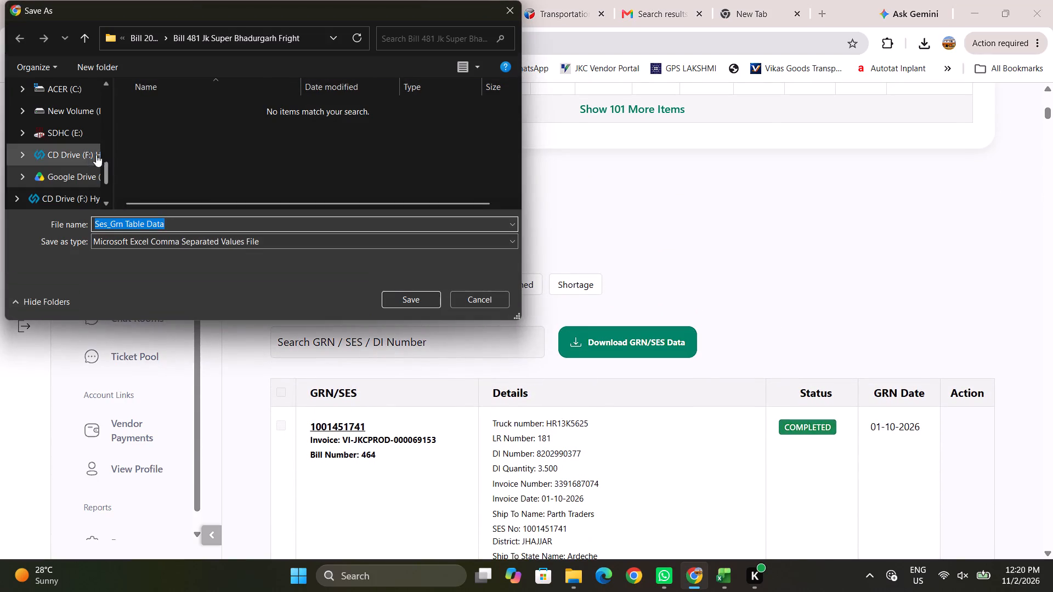
click(189, 220)
key(space)
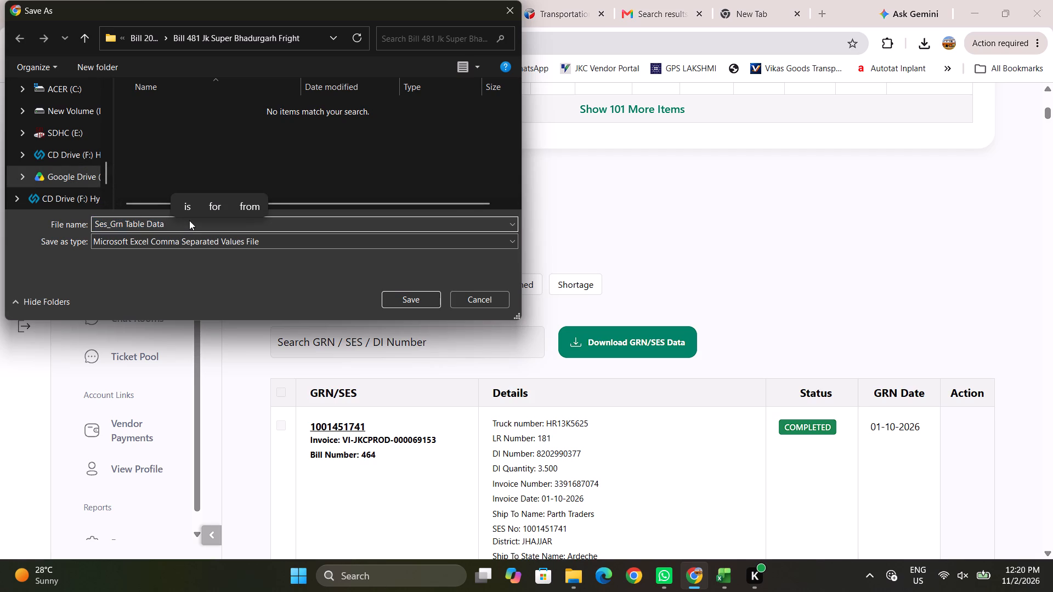
text(sarja)
key(BackSpace)
key(BackSpace)
key(BackSpace)
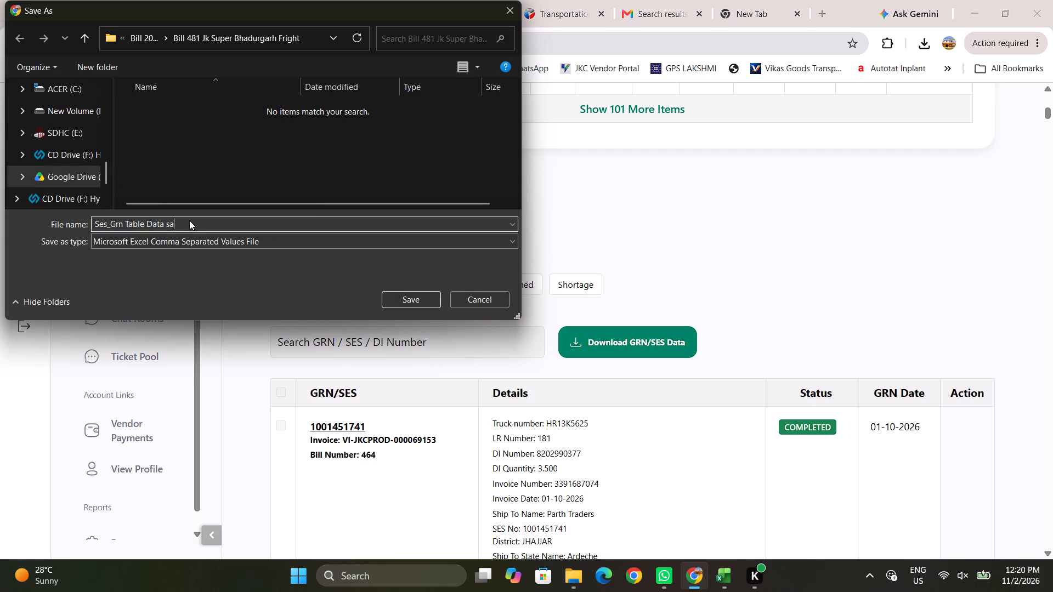
key(BackSpace)
key(BackSpace)
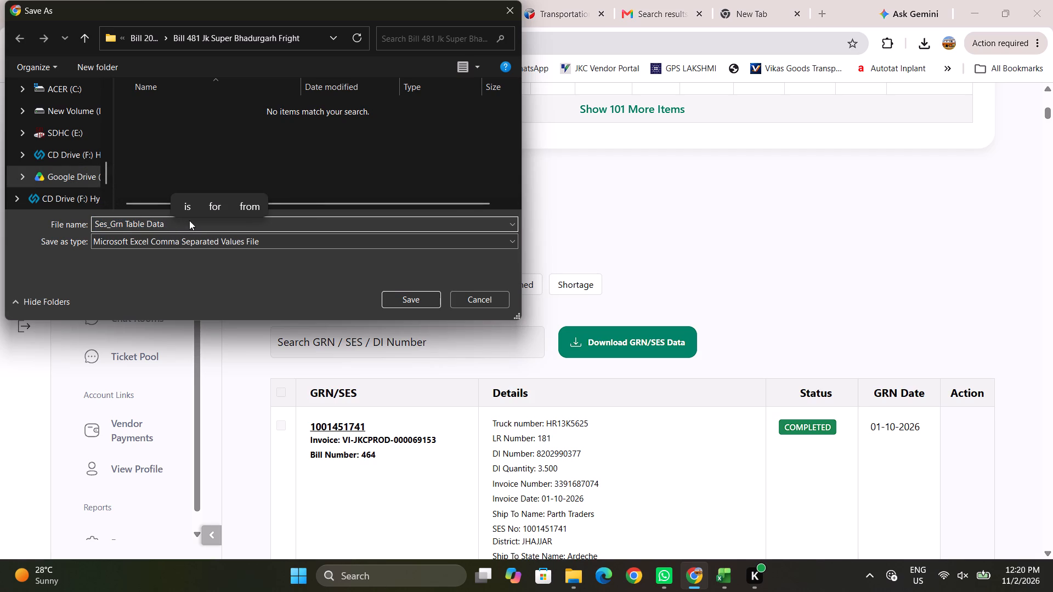
text(bahadurgarh)
key(space)
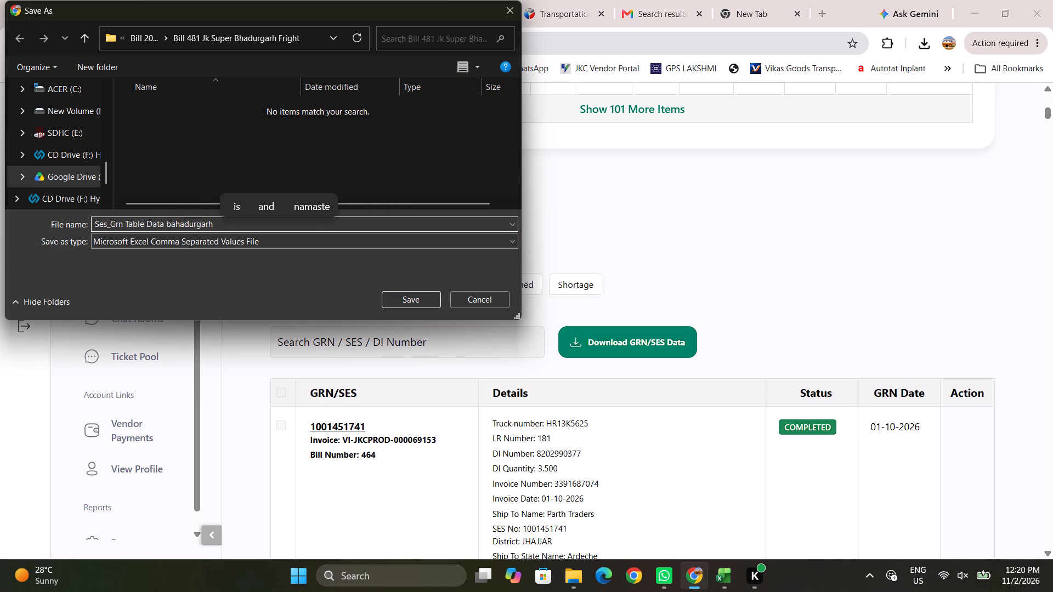
text(fright)
key(Return)
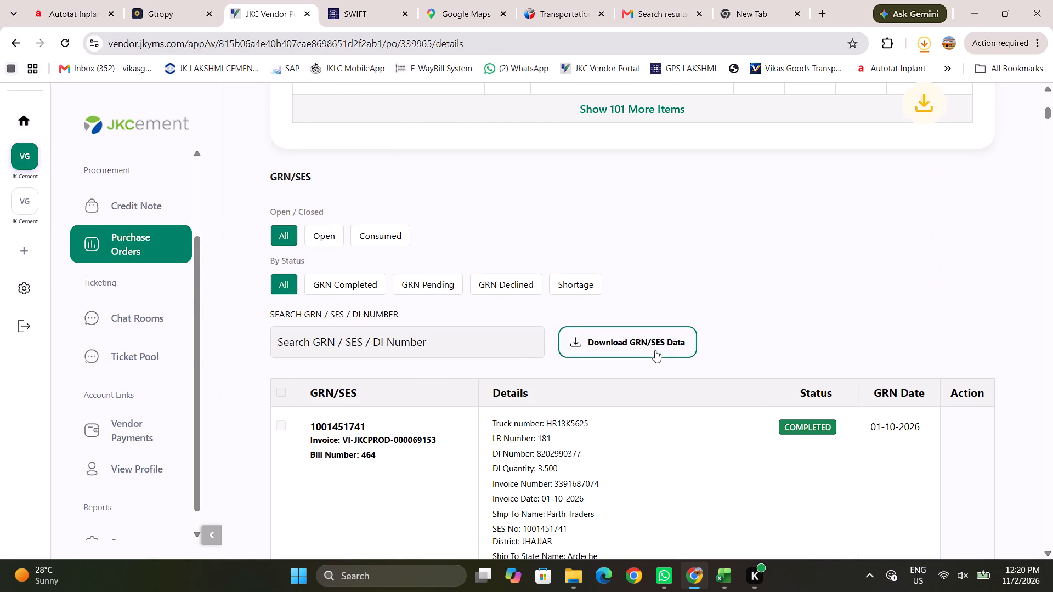
Show the downloaded "Ses_Grn Table Data bahadurgarh fright" file in its folder and open it in Excel.
click(884, 71)
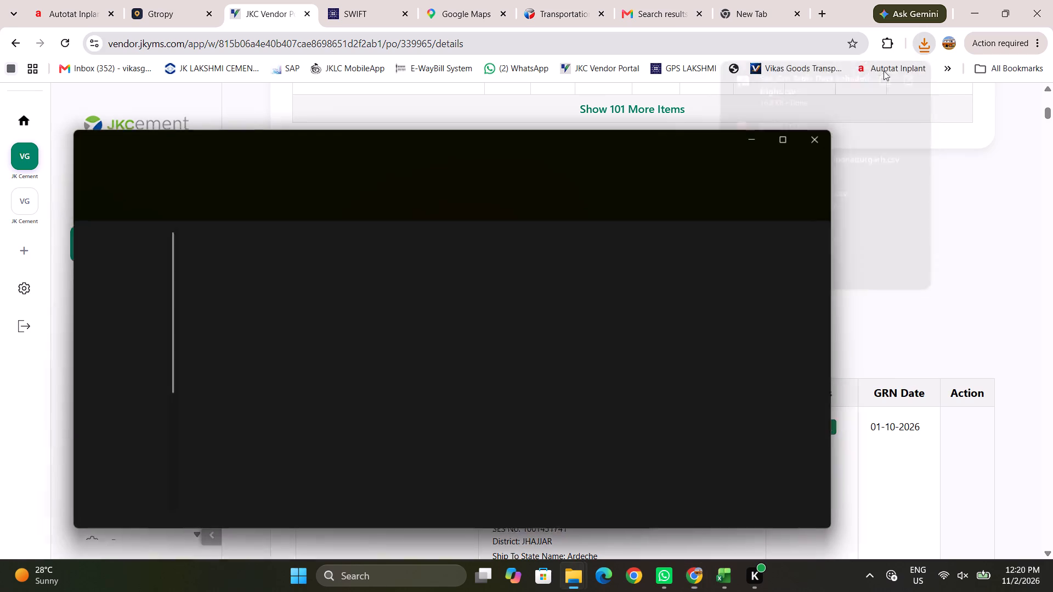
double_click(330, 294)
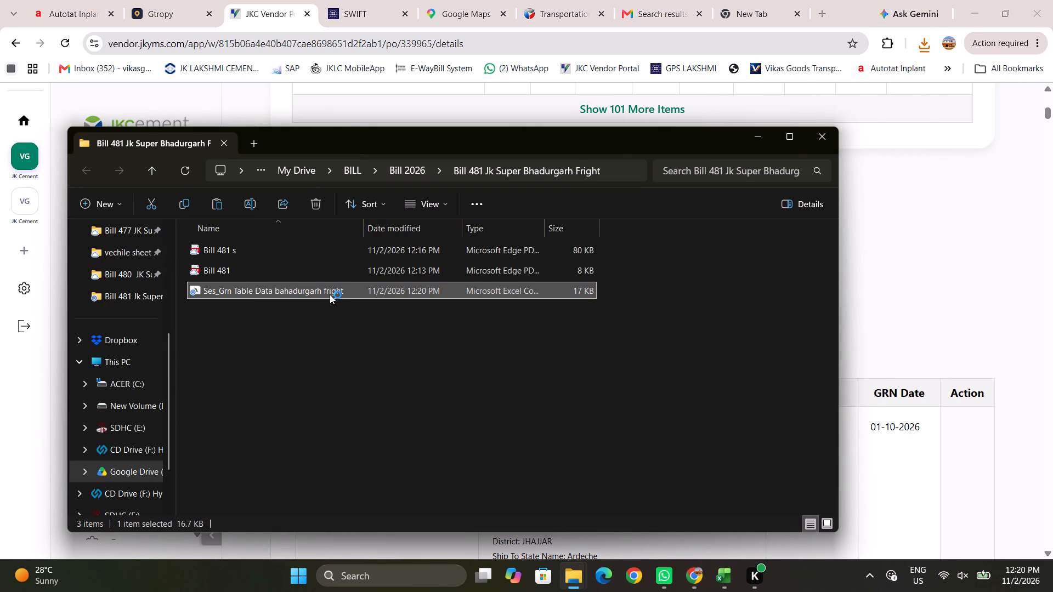
Select all values in column C from C2 down to the last row to check their sum.
scroll(315, 317, right, 1)
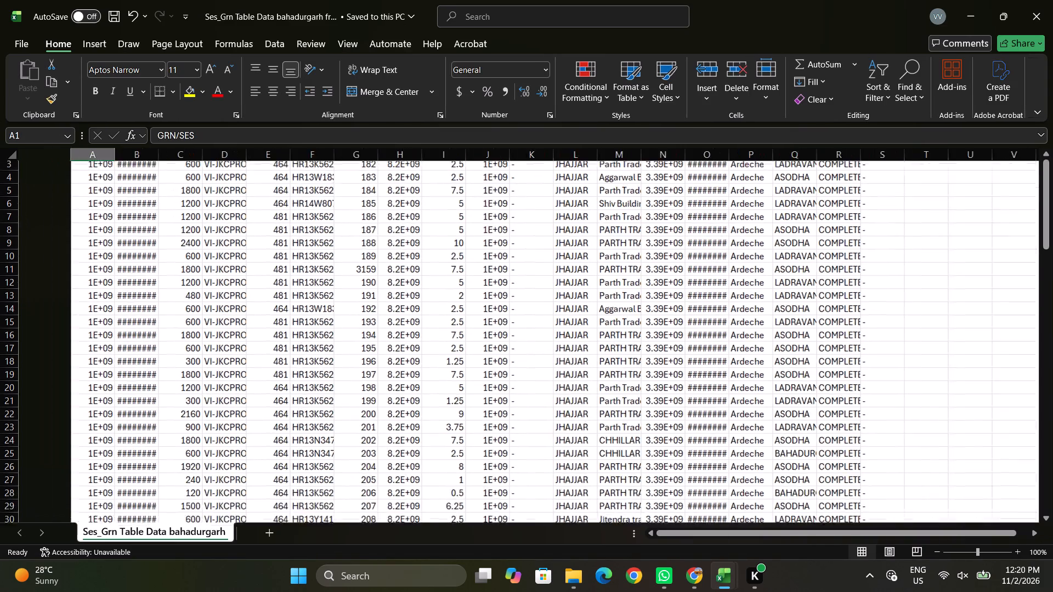
scroll(315, 317, right, 1)
scroll(315, 317, up, 1)
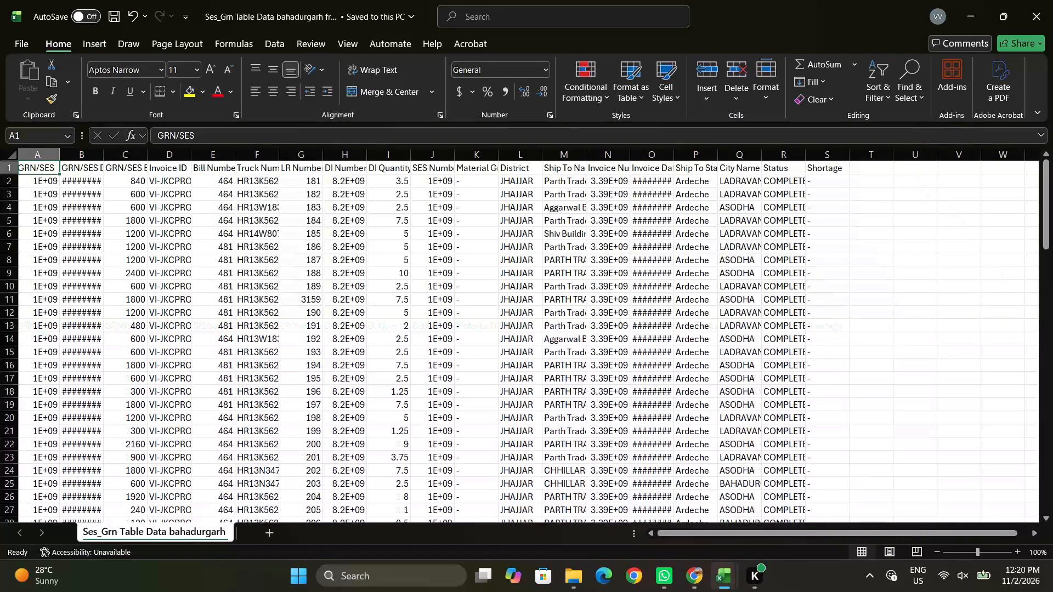
click(133, 177)
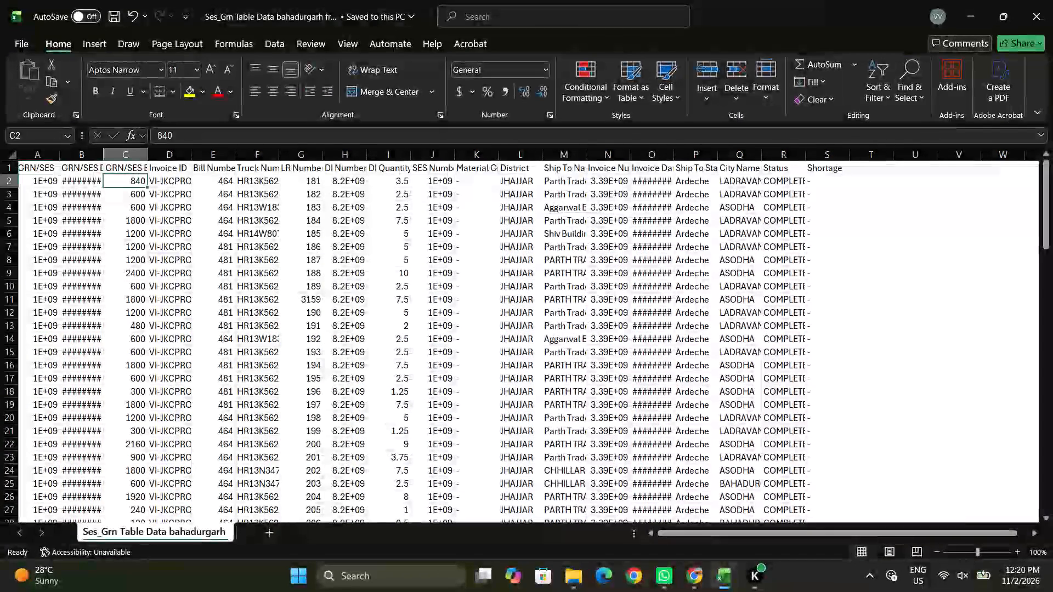
key(ctrl+shift+Down)
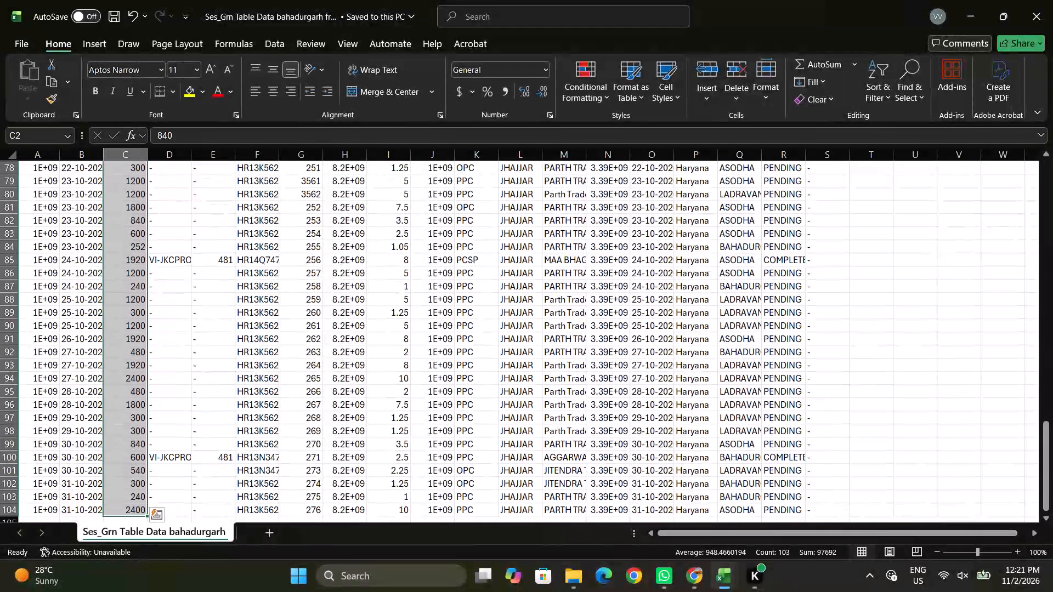
Select all DI Quantity values from I2 down to the last row to check their sum.
scroll(358, 307, up, 10)
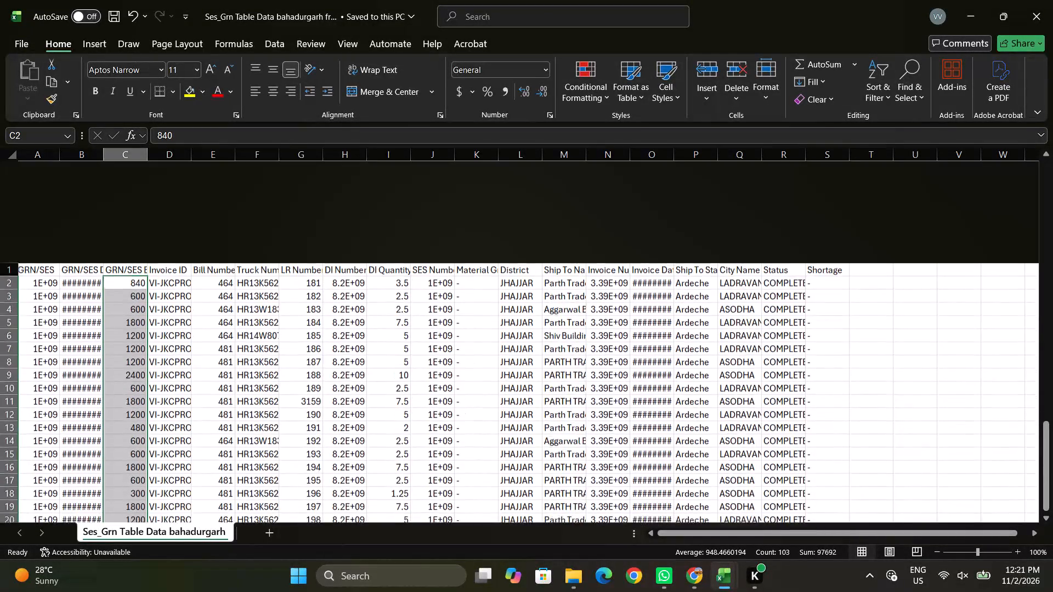
scroll(358, 307, up, 5)
click(396, 175)
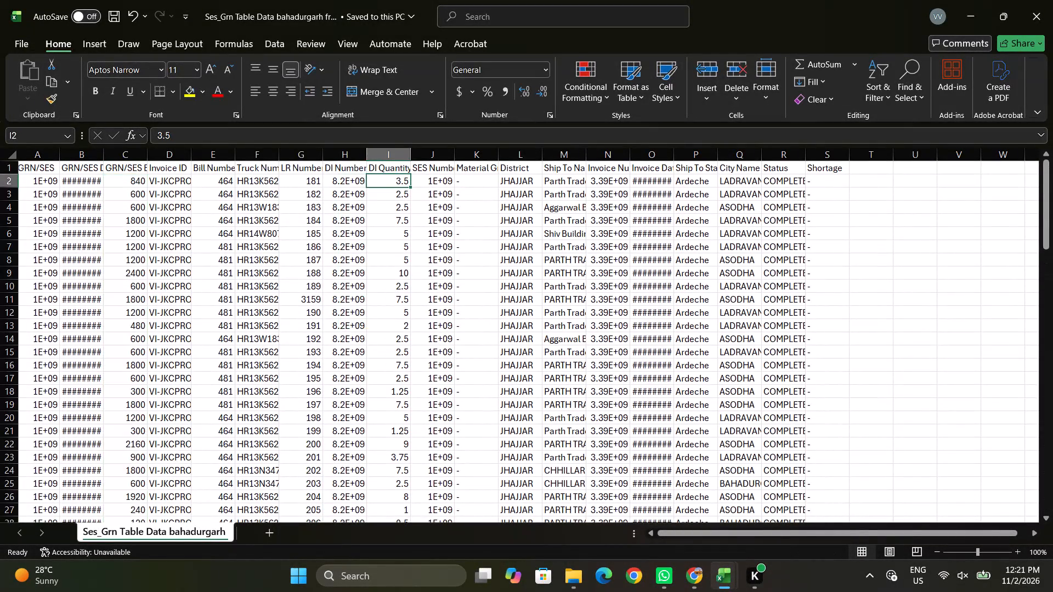
key(ctrl+shift+Down)
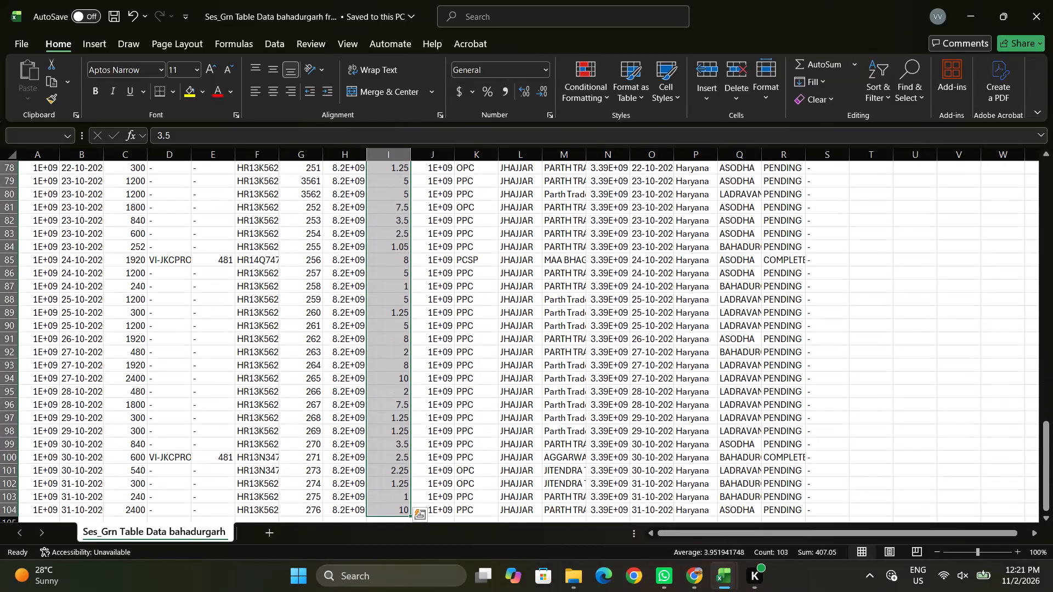
Examine the table's rows down to the last entry, comparing bill numbers, quantities and completed or pending status.
scroll(396, 175, up, 6)
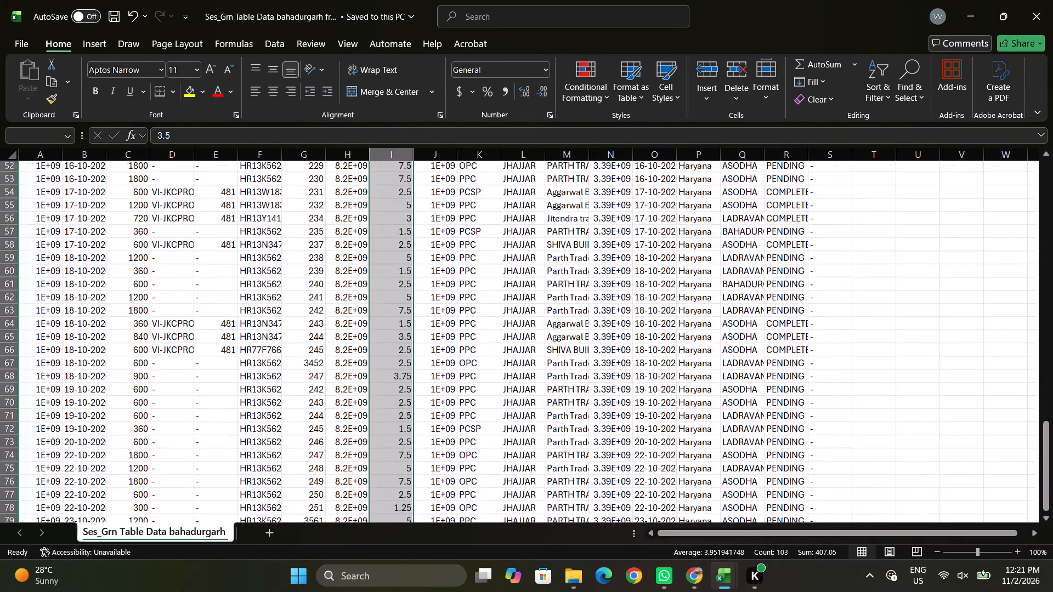
scroll(396, 175, up, 2)
scroll(396, 175, down, 1)
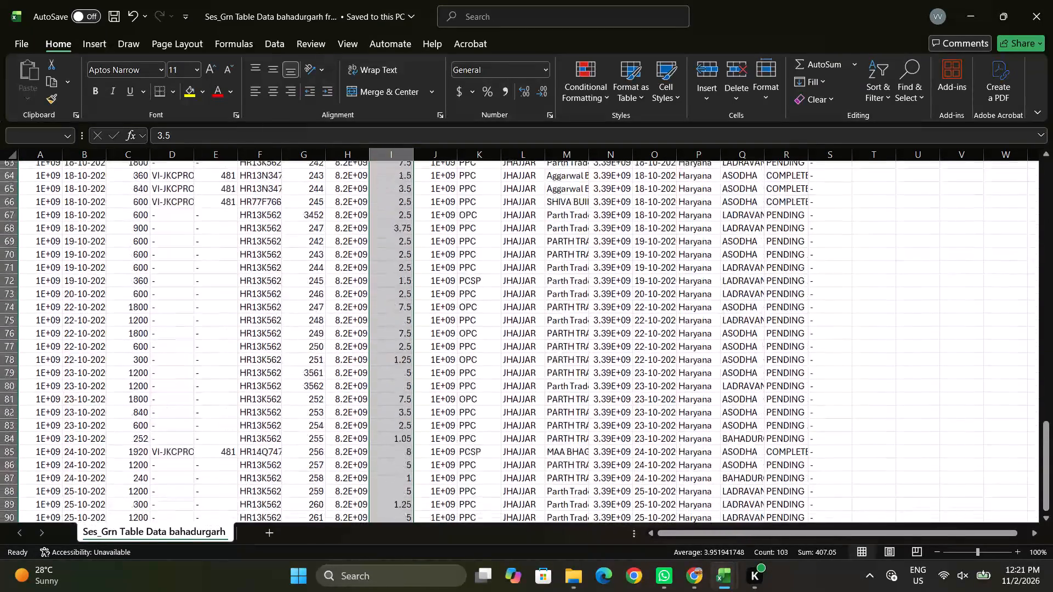
scroll(396, 175, down, 5)
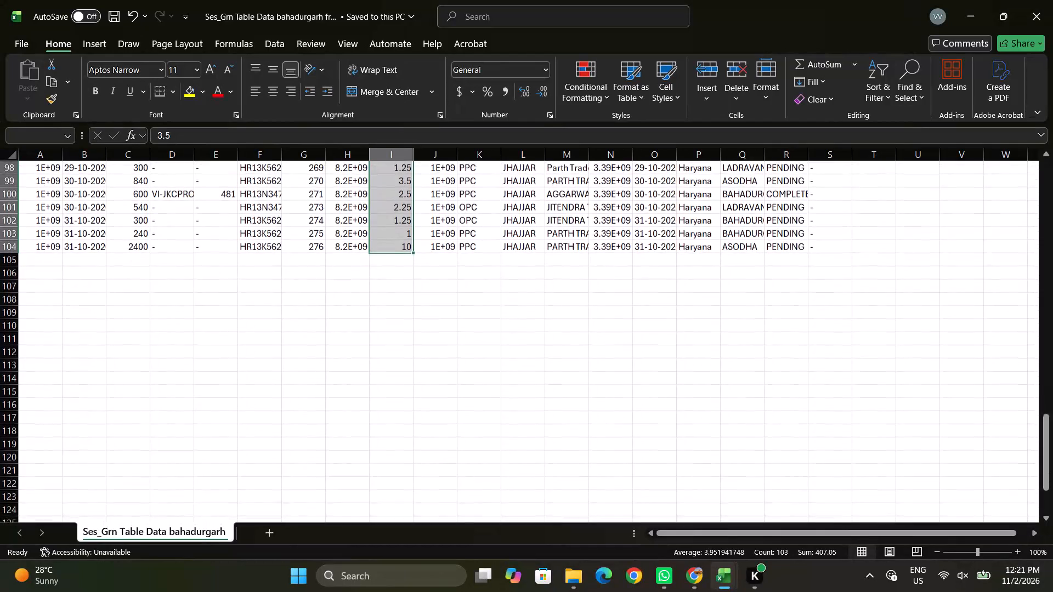
scroll(396, 175, up, 1)
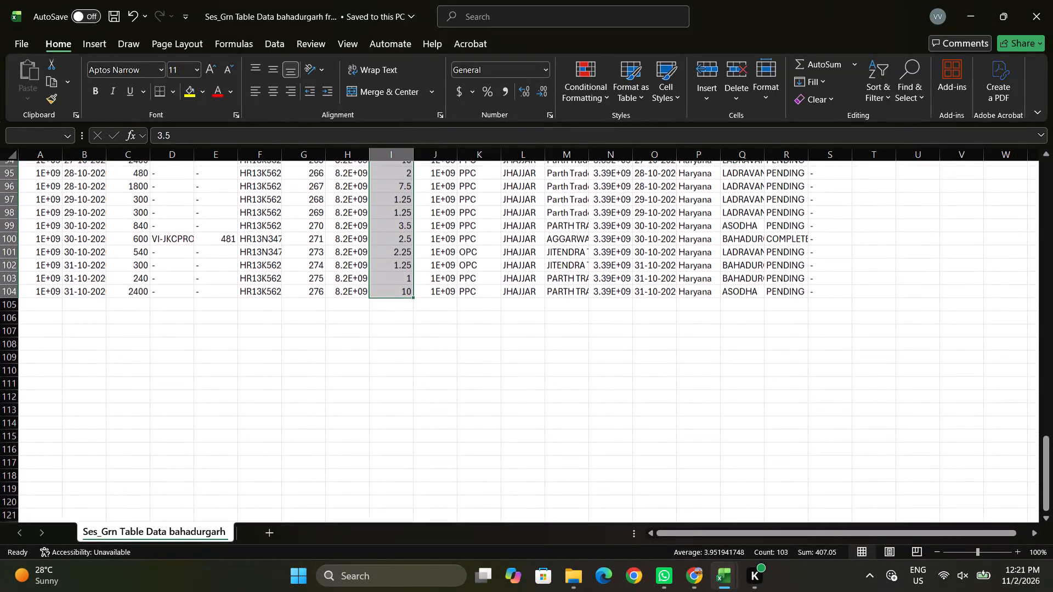
scroll(396, 175, up, 2)
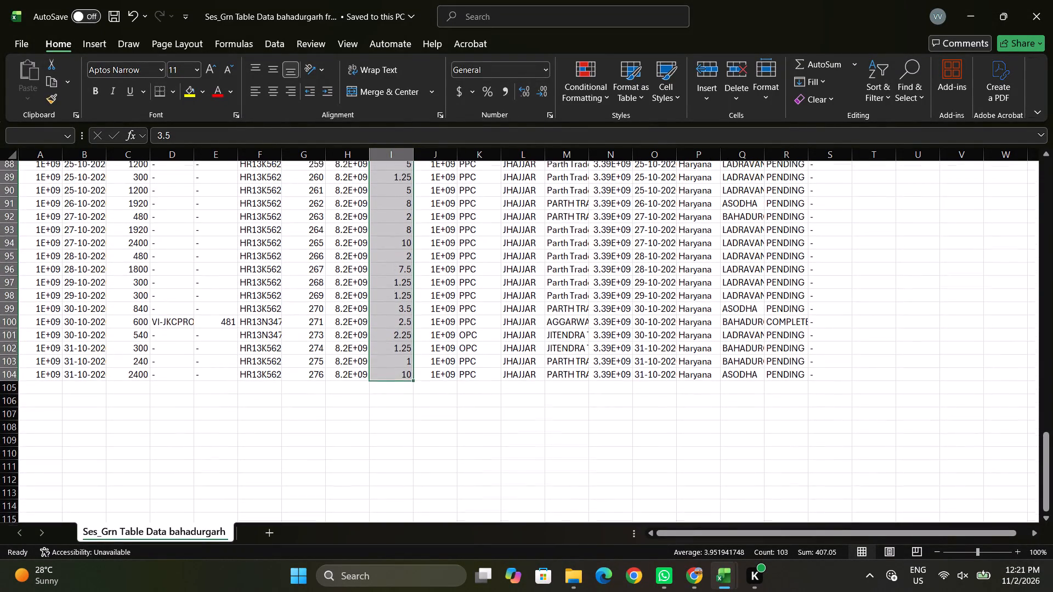
scroll(396, 175, up, 3)
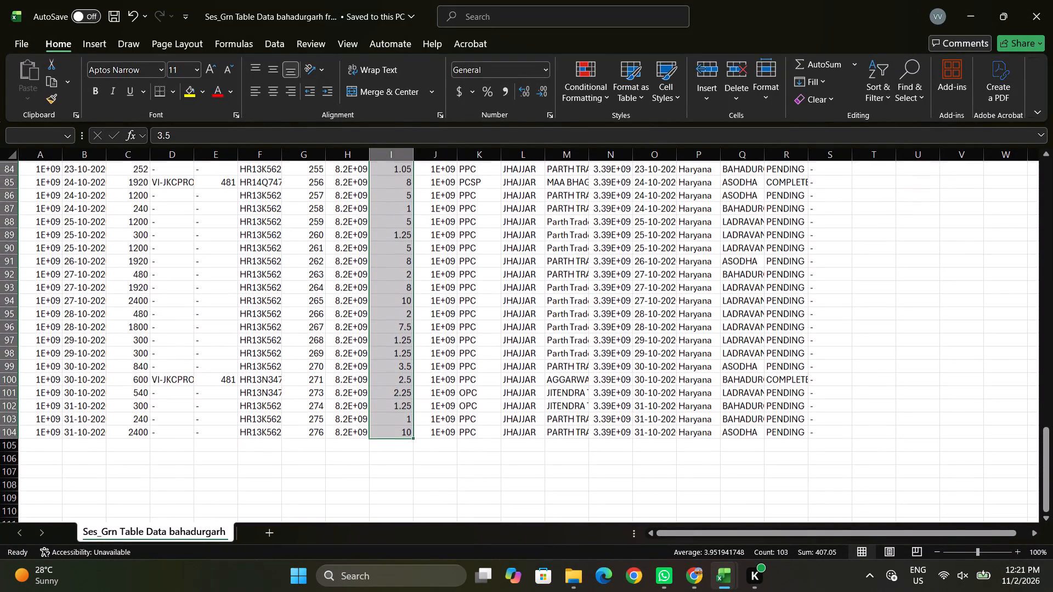
scroll(396, 175, up, 1)
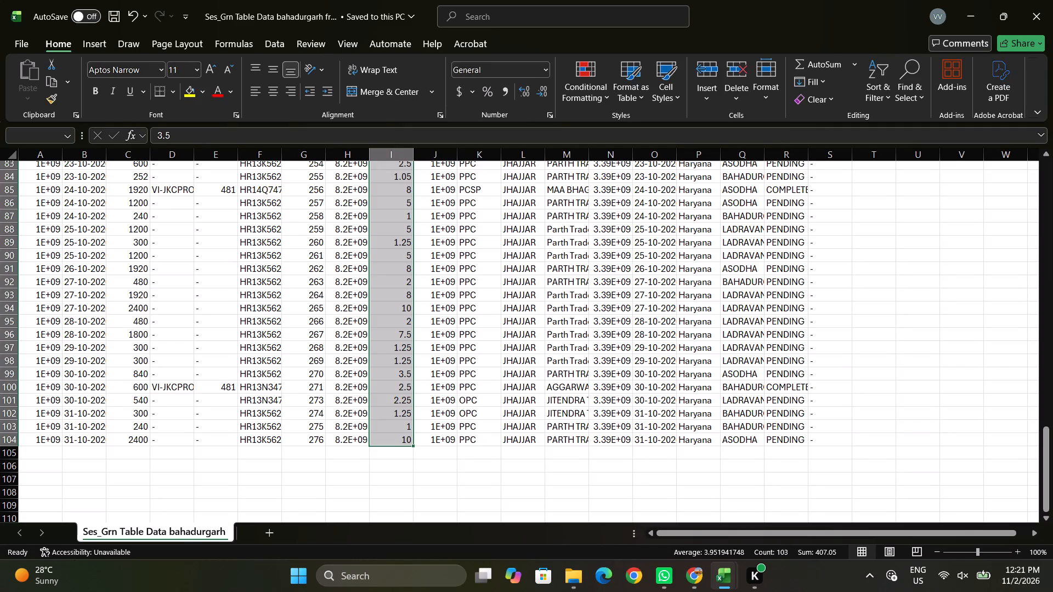
scroll(396, 175, up, 1)
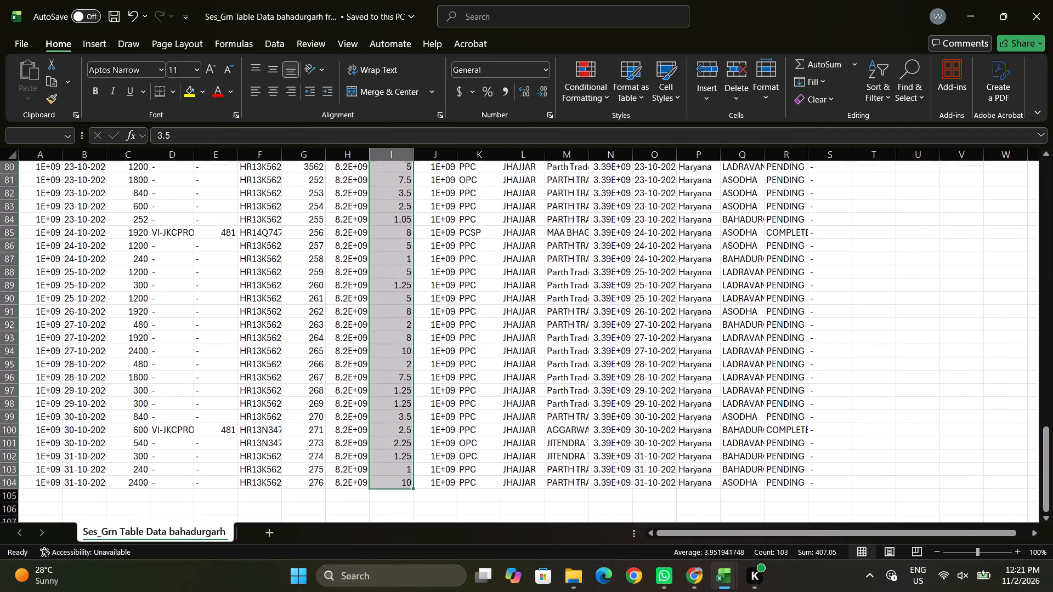
scroll(396, 175, up, 1)
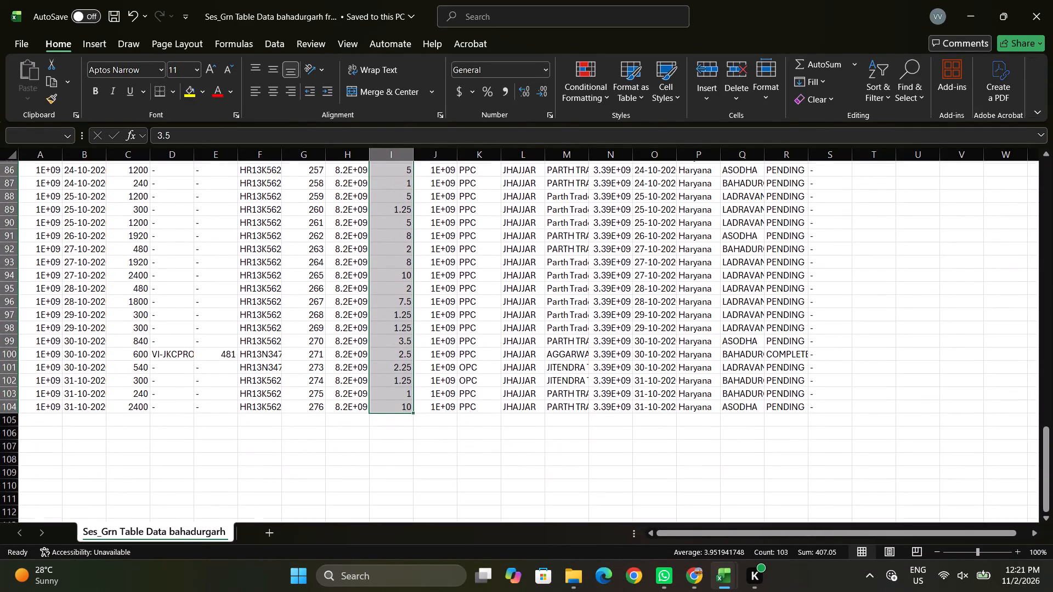
Re-examine the GRN/SES table from the header row down to the last entry, checking bill numbers, DI quantities and completed or pending status.
scroll(396, 175, up, 3)
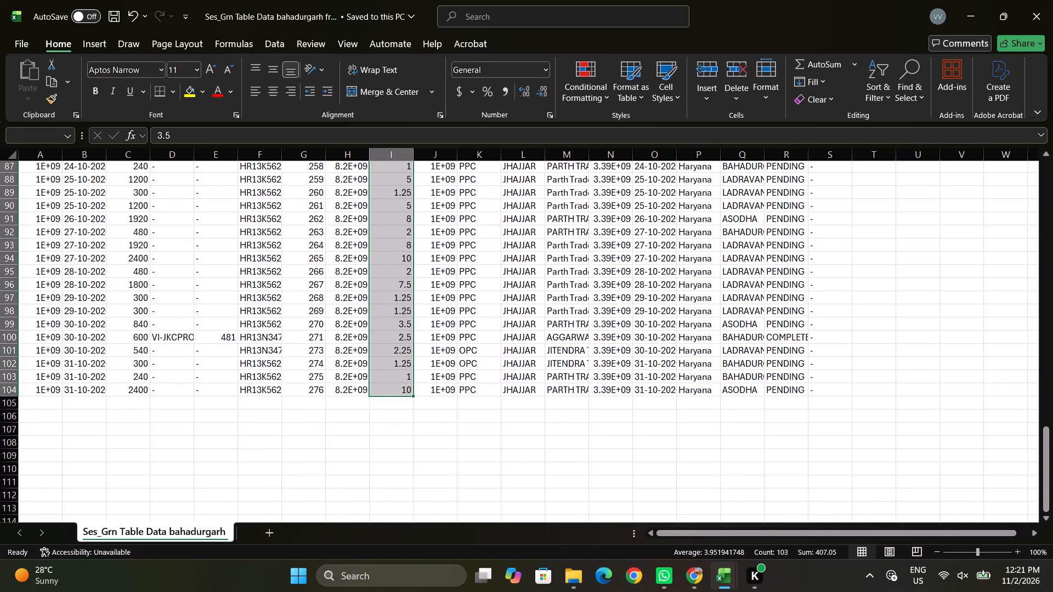
scroll(396, 175, up, 3)
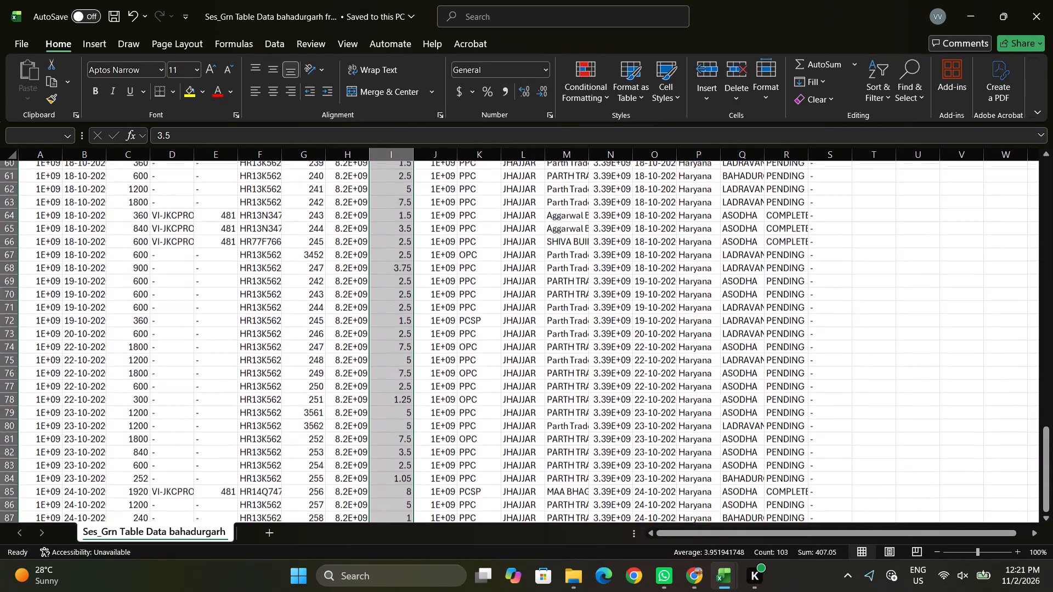
scroll(396, 175, up, 3)
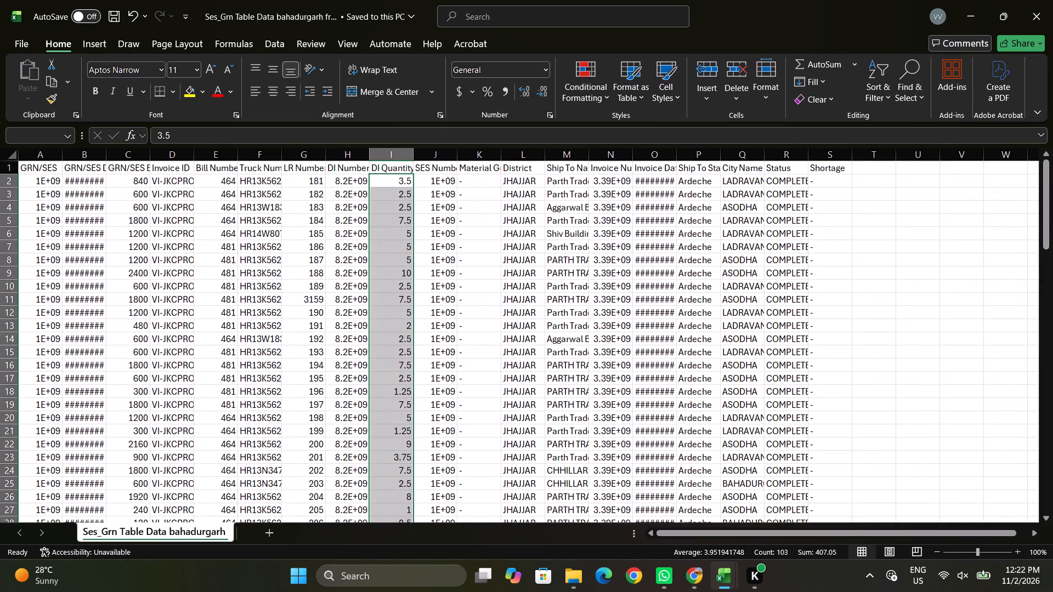
scroll(396, 175, left, 1)
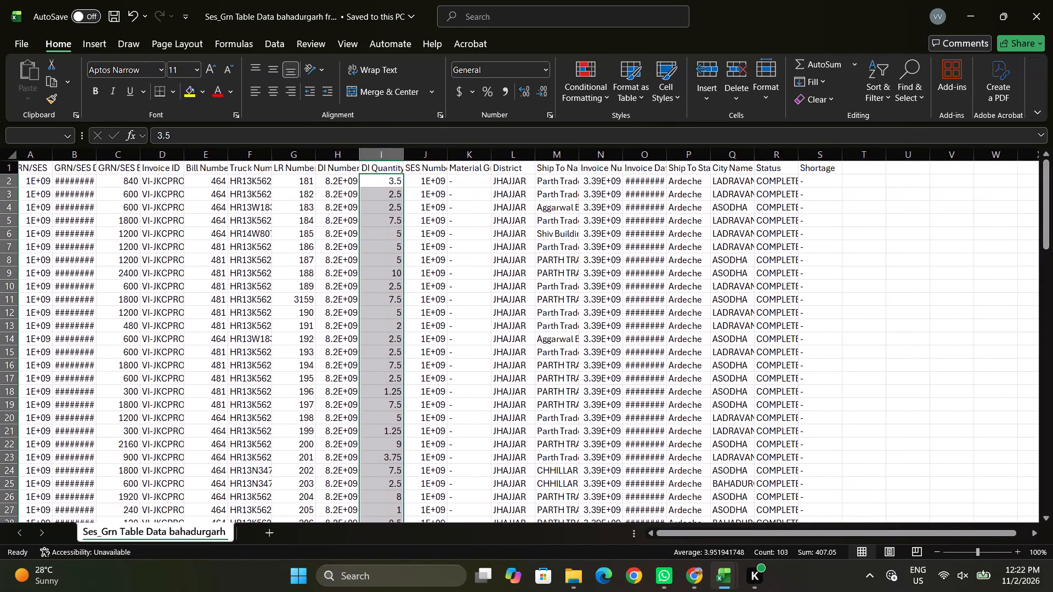
scroll(396, 175, left, 1)
scroll(396, 175, down, 1)
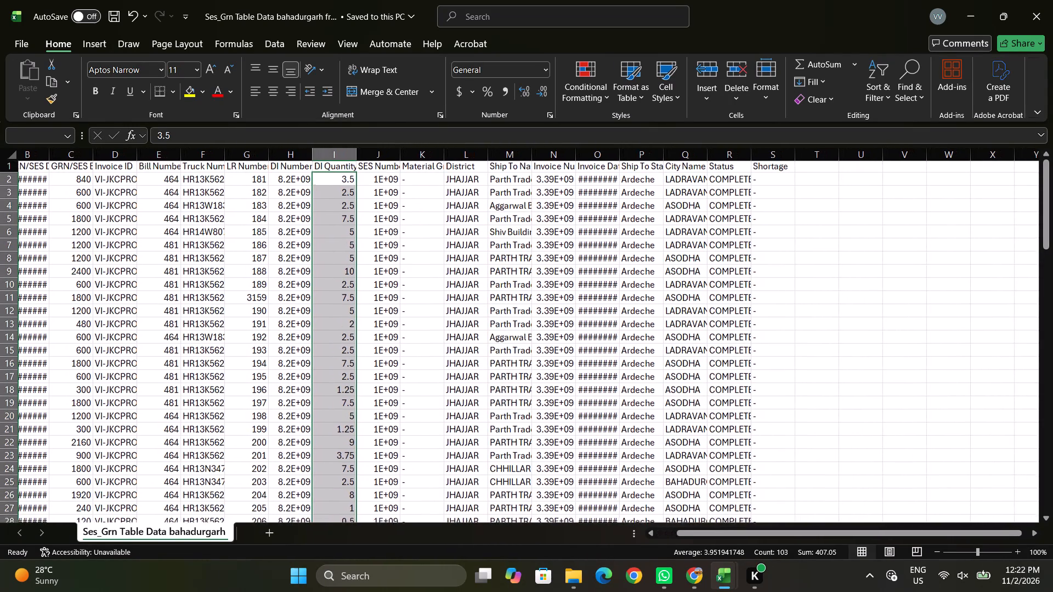
scroll(396, 175, down, 5)
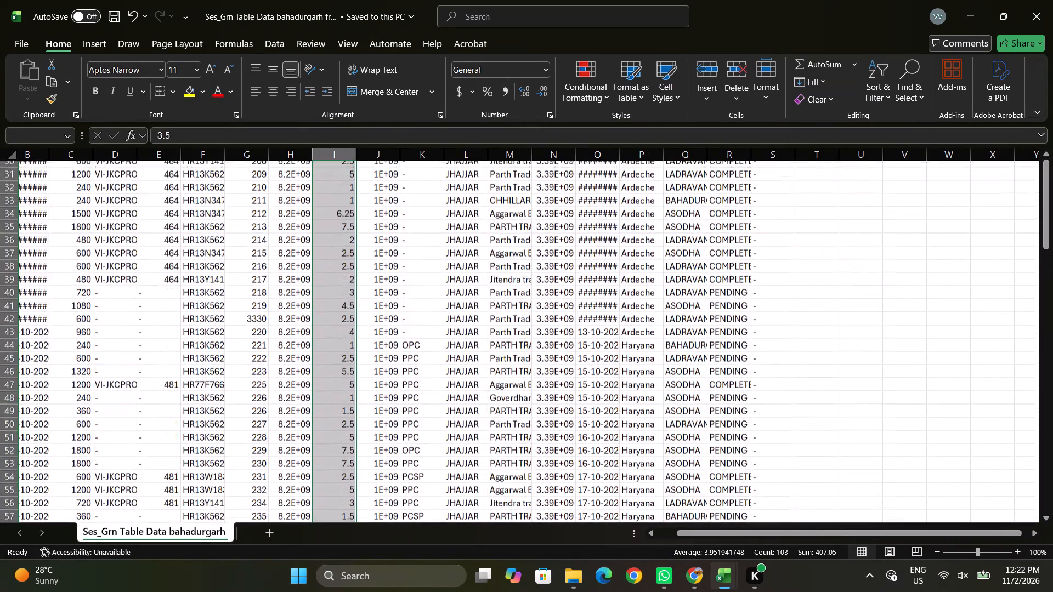
scroll(396, 175, down, 2)
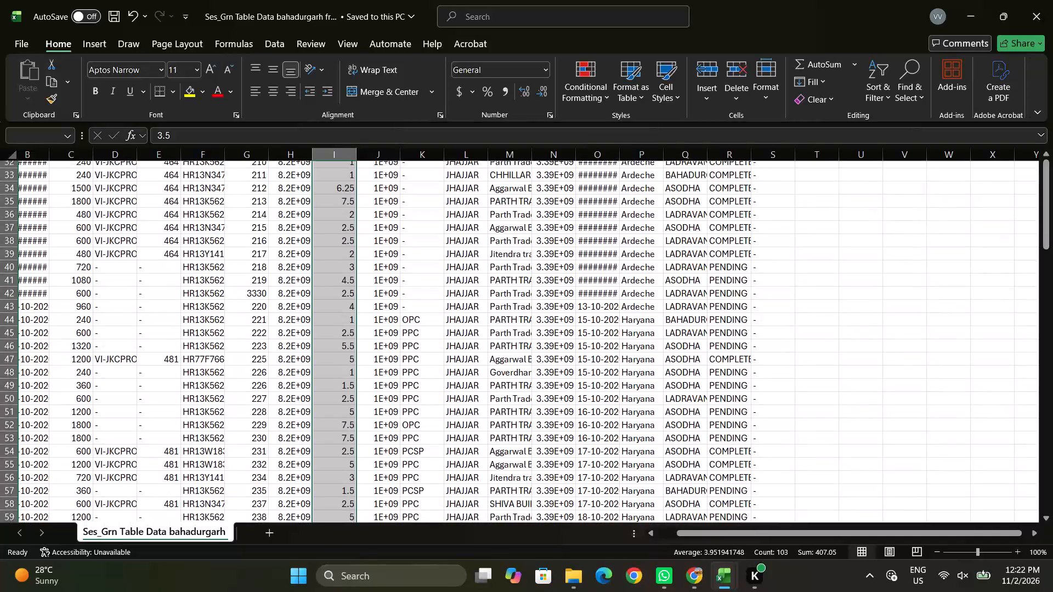
scroll(396, 175, down, 1)
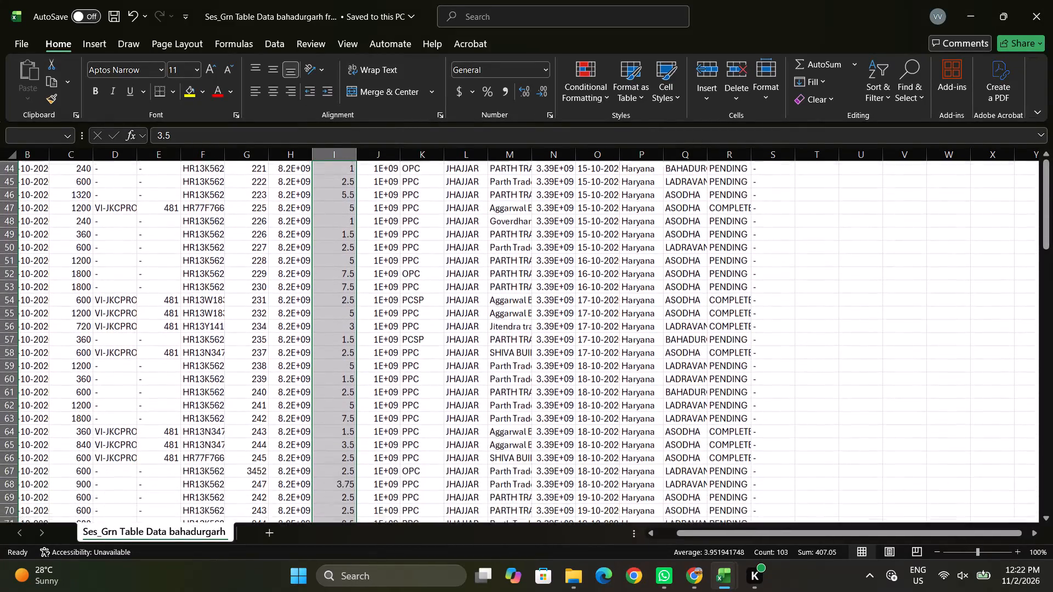
scroll(396, 175, down, 3)
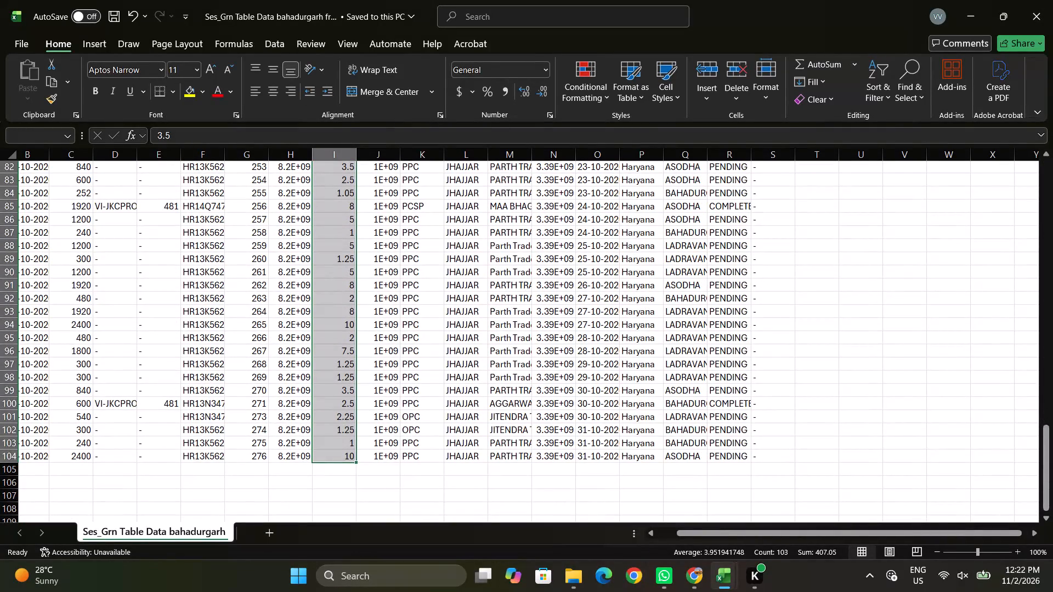
Switch to Chrome and view the GRN/SES section of the purchase order on the JKC Vendor Portal.
click(687, 571)
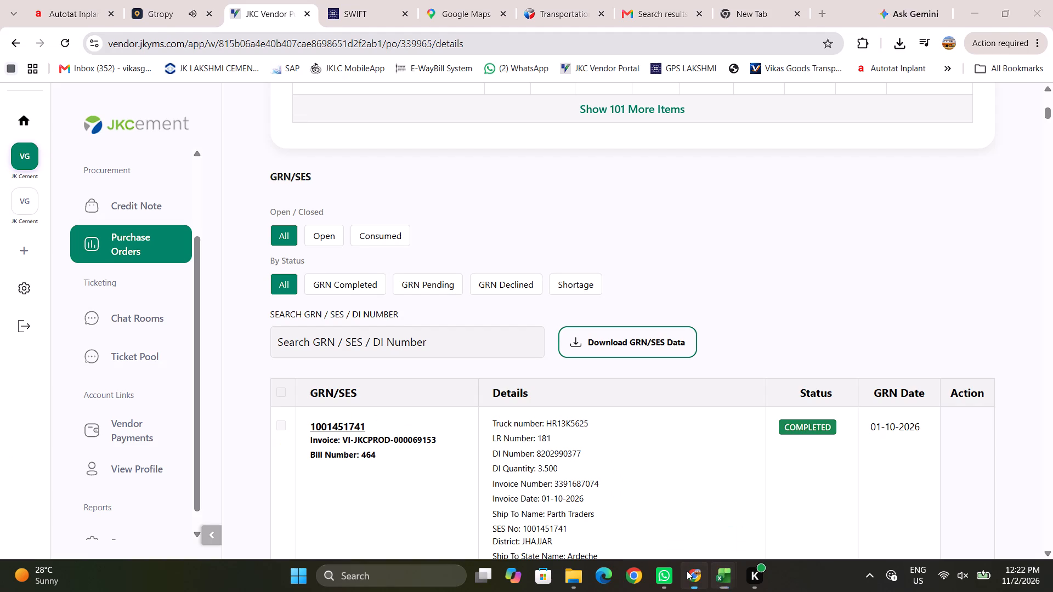
scroll(578, 422, down, 1)
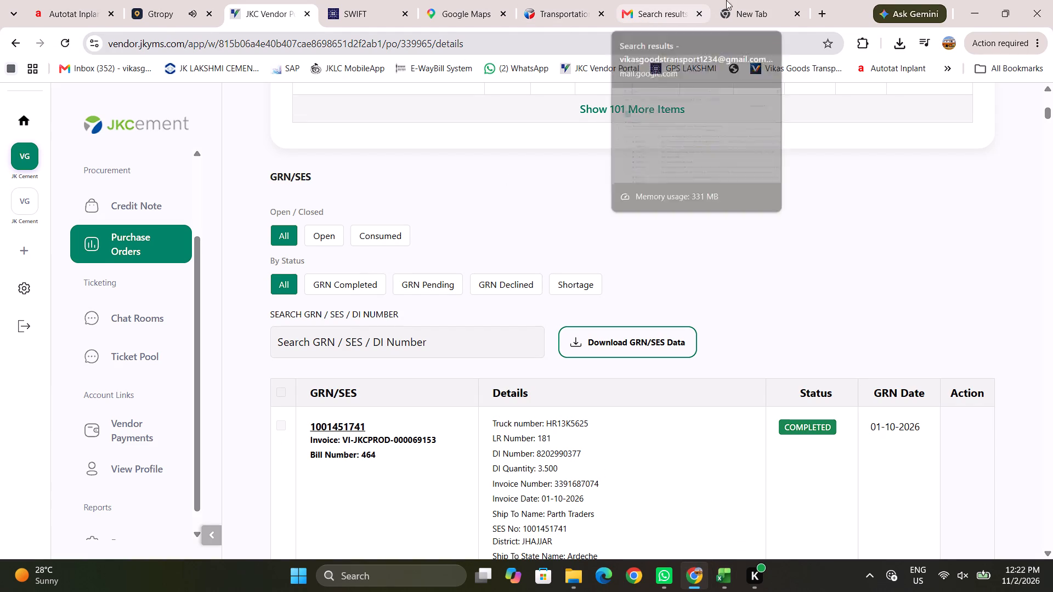
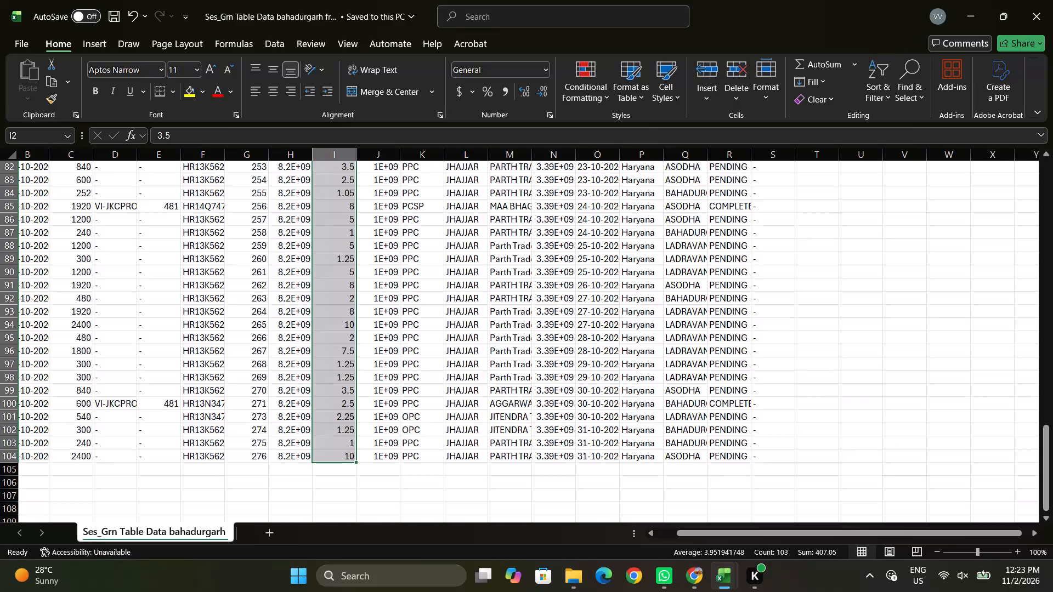
Examine the late-October entries upward from row 104, comparing DI quantities, bill numbers and completed or pending status across all columns.
scroll(533, 307, up, 1)
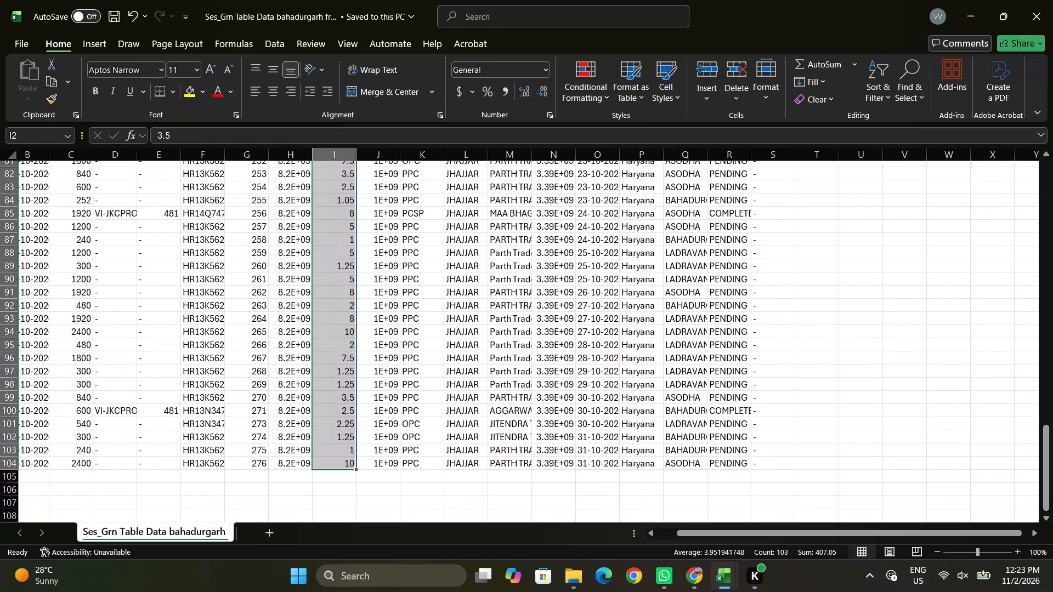
scroll(533, 307, up, 2)
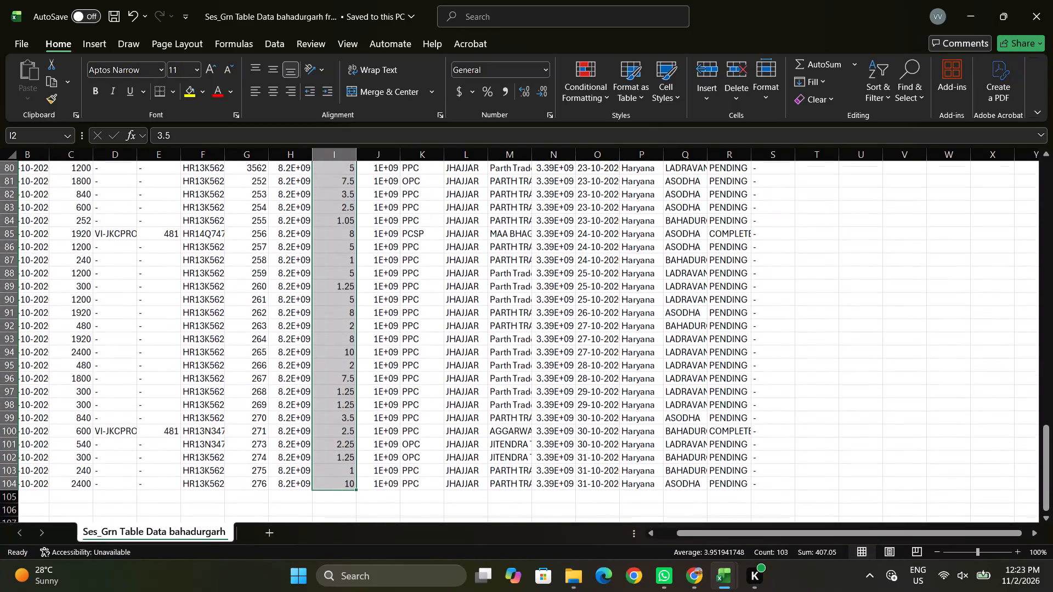
scroll(533, 307, up, 1)
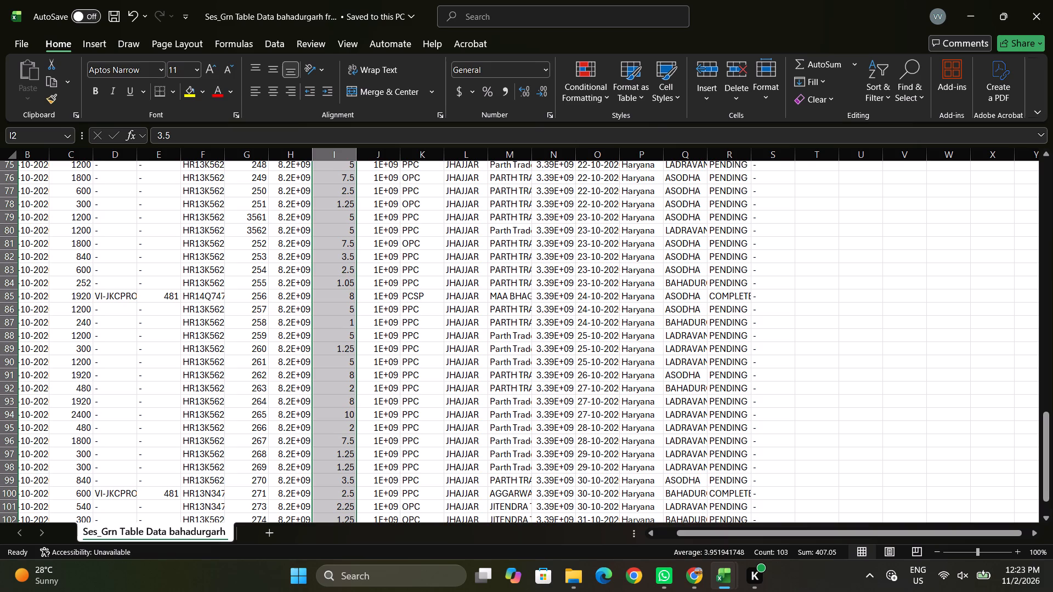
scroll(511, 312, right, 1)
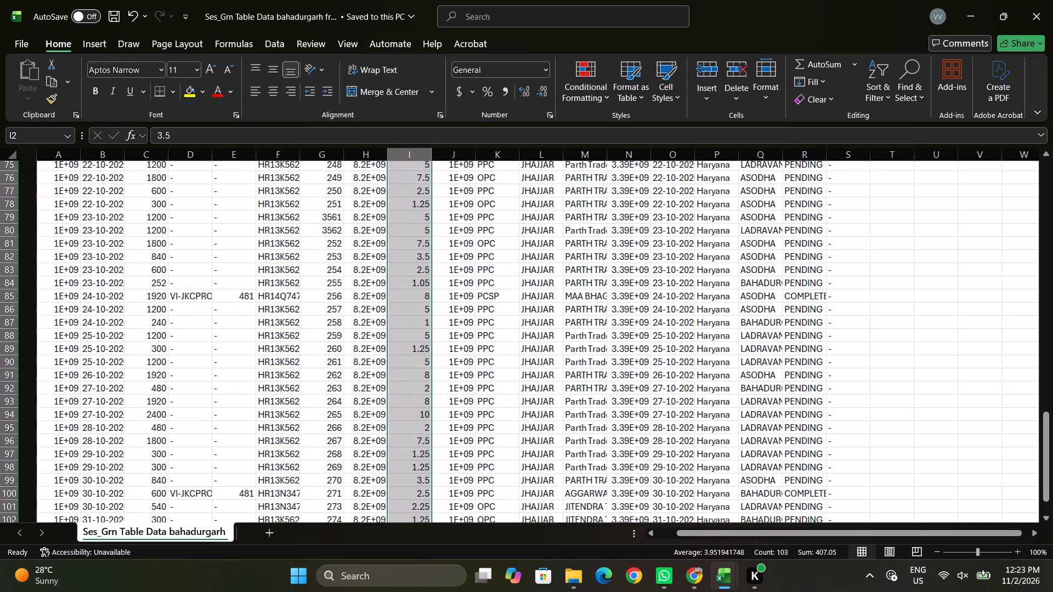
scroll(511, 312, right, 2)
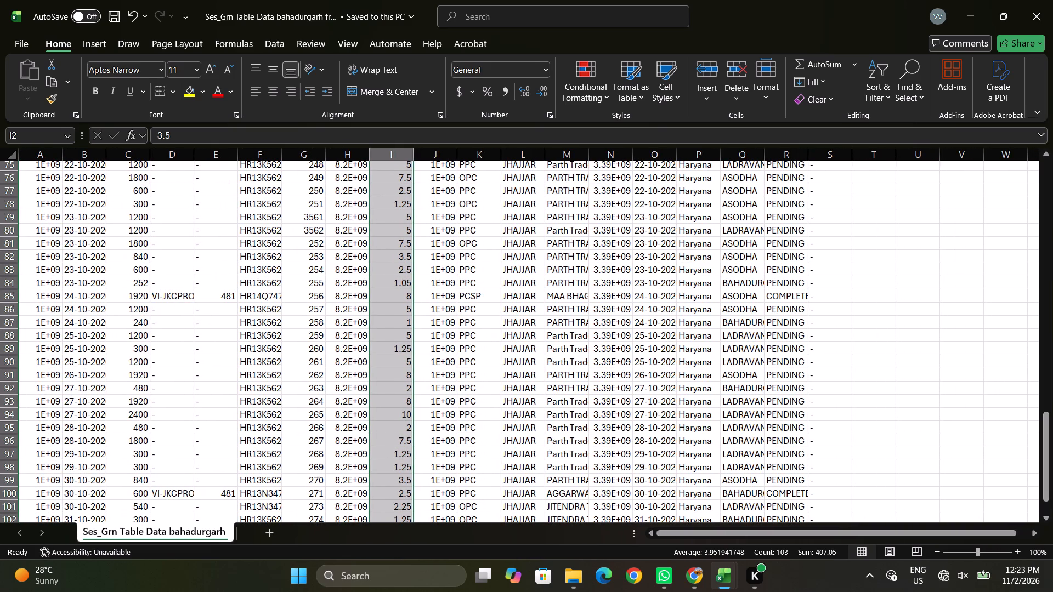
scroll(511, 312, up, 6)
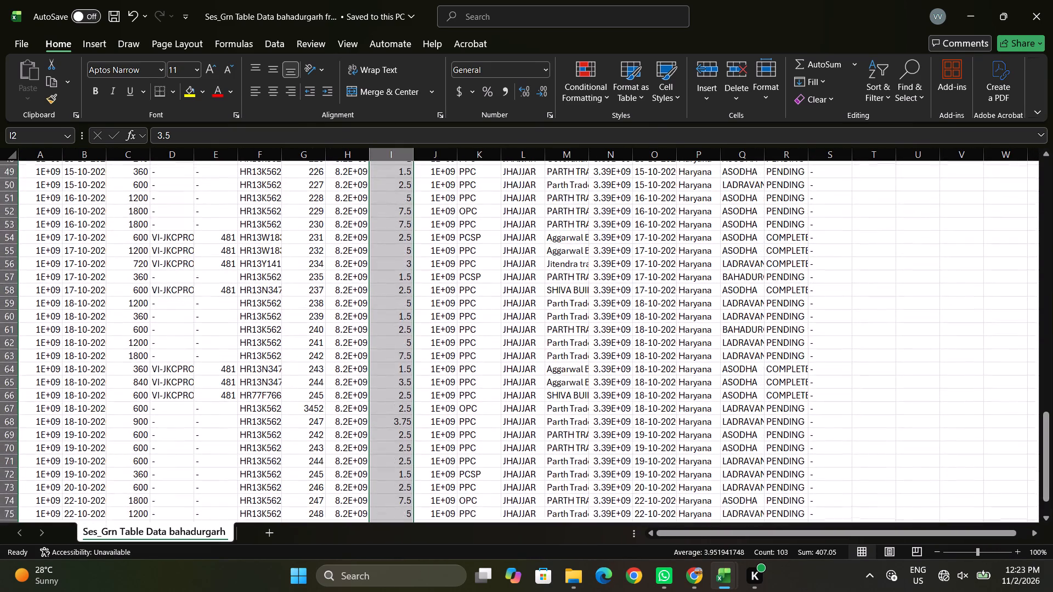
scroll(511, 312, up, 1)
scroll(511, 312, down, 4)
scroll(511, 312, up, 2)
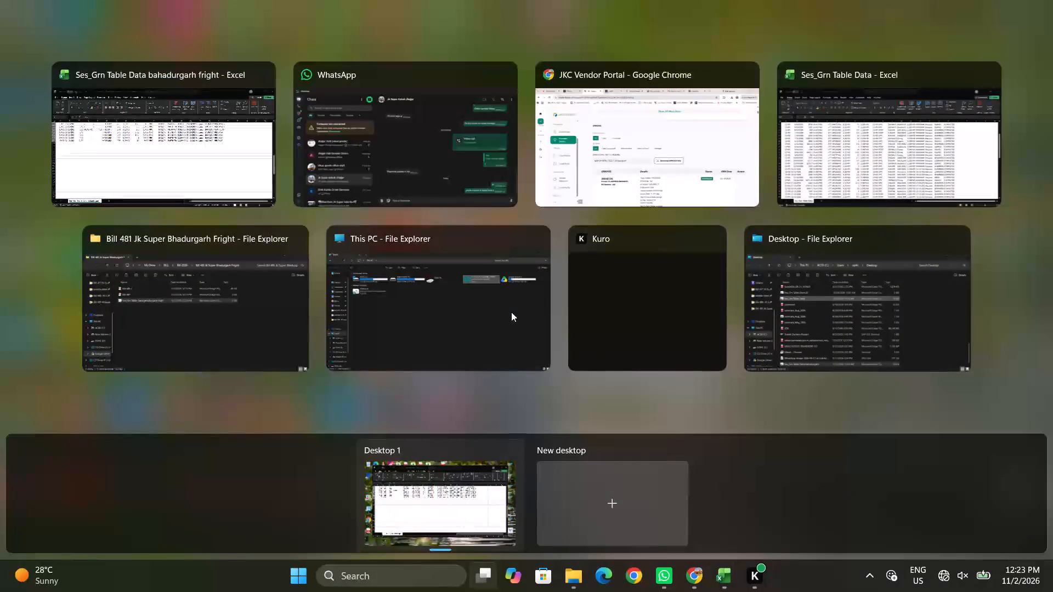
click(138, 133)
Recheck the entries from the last row up to about row 27, comparing bill numbers 464 and 481 with completed or pending status.
scroll(452, 277, up, 2)
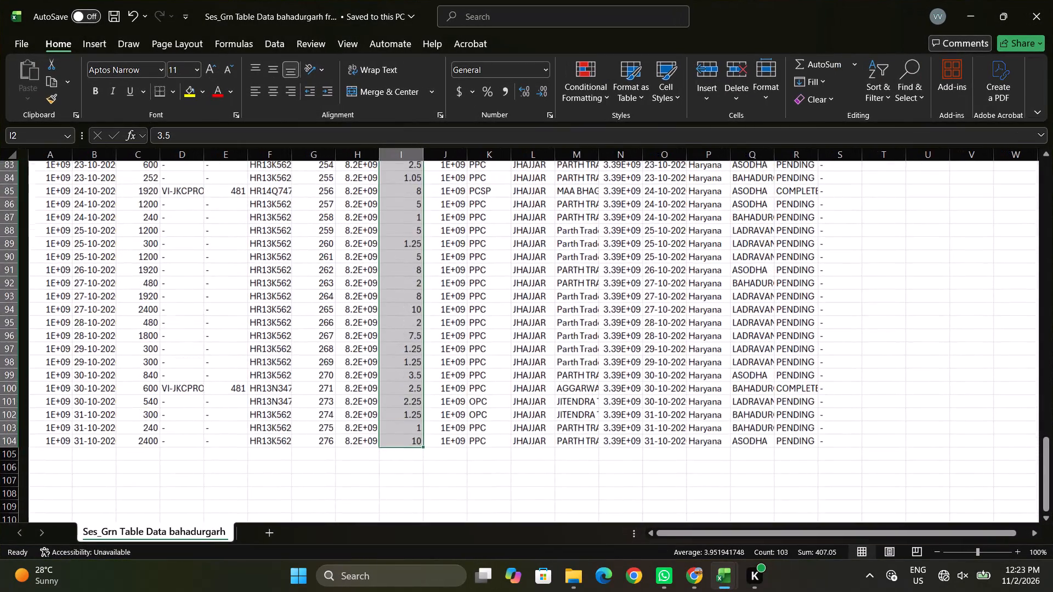
scroll(452, 277, up, 3)
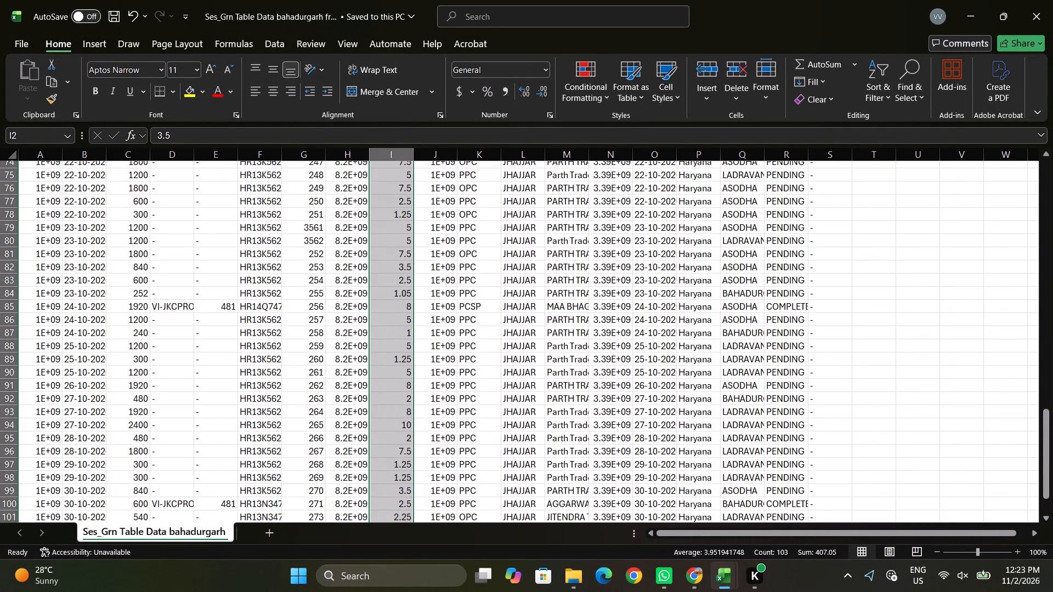
scroll(324, 296, up, 3)
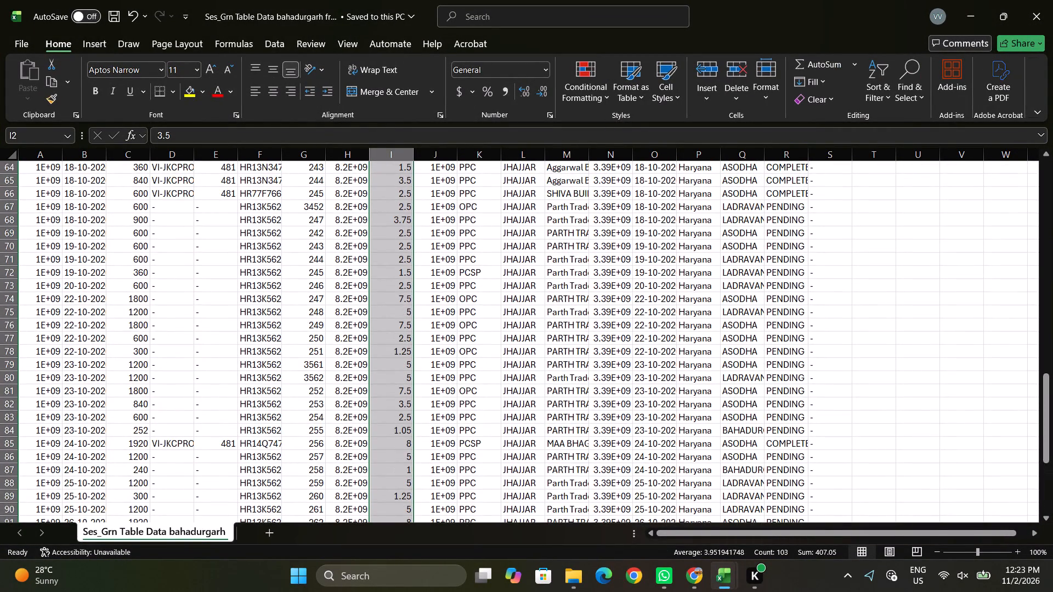
scroll(324, 296, down, 1)
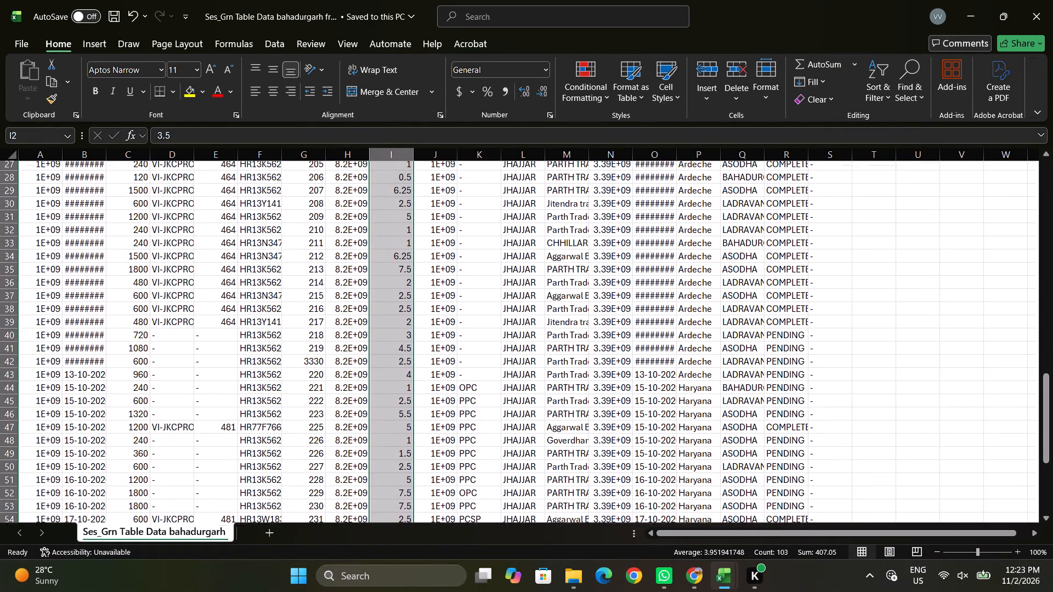
scroll(324, 296, down, 1)
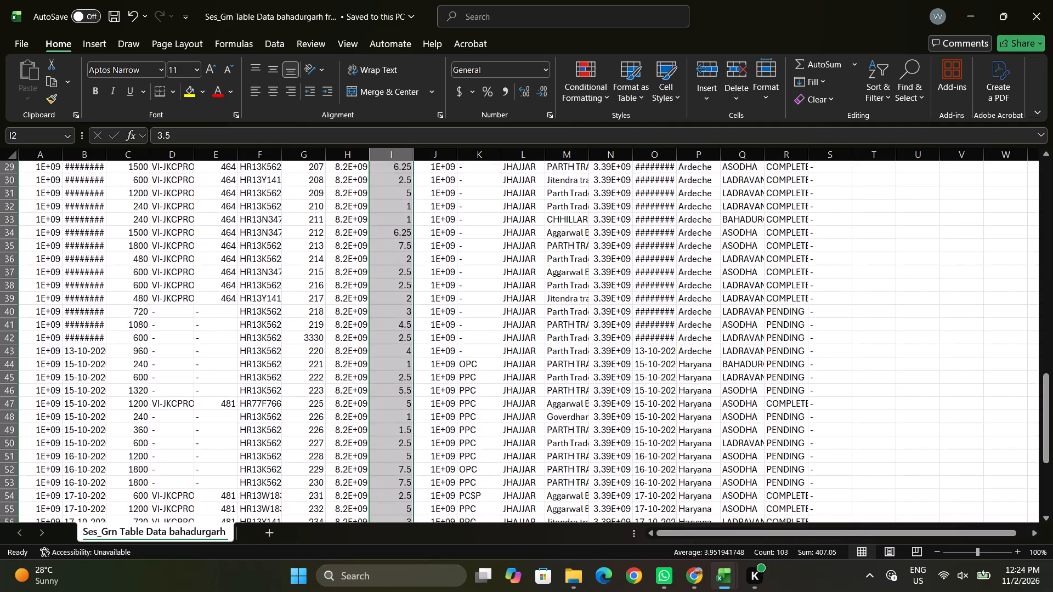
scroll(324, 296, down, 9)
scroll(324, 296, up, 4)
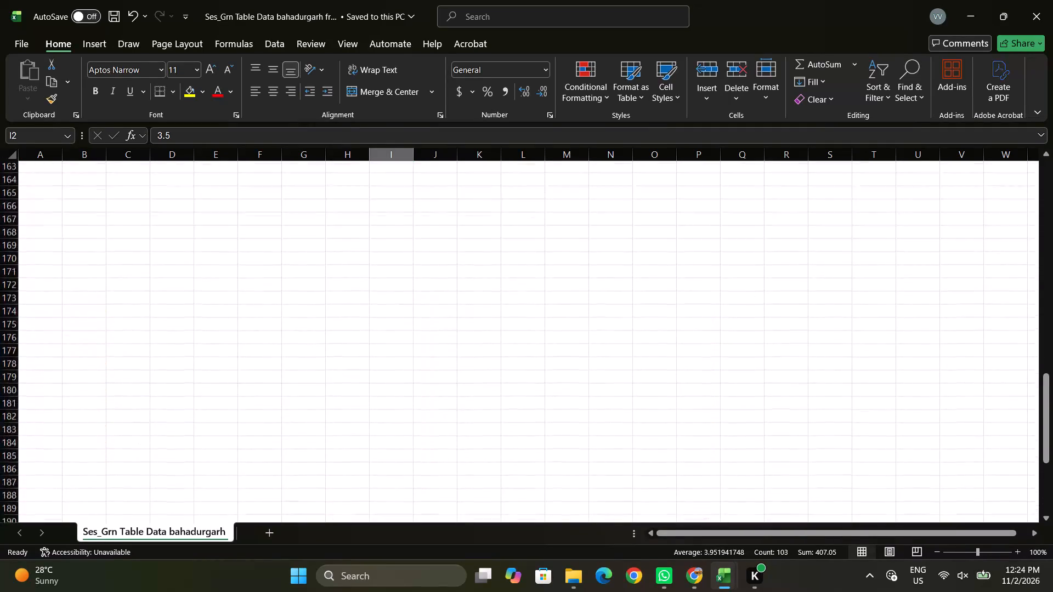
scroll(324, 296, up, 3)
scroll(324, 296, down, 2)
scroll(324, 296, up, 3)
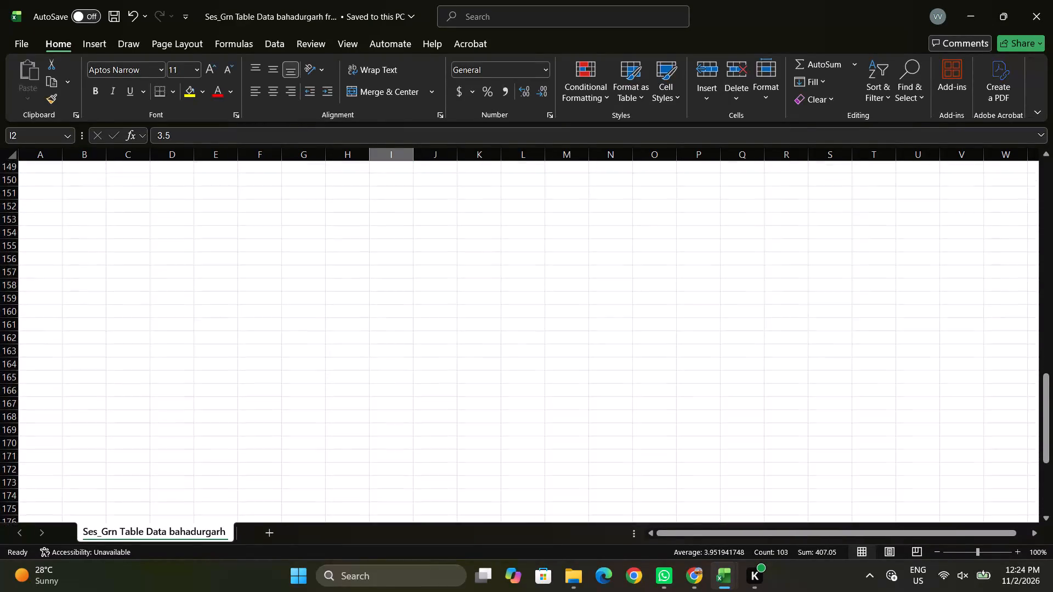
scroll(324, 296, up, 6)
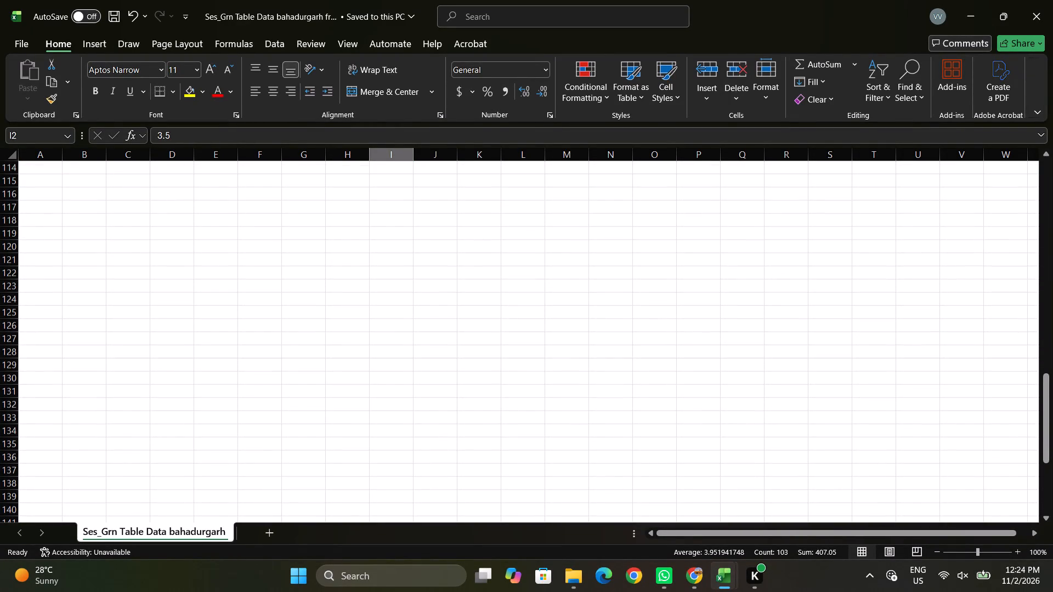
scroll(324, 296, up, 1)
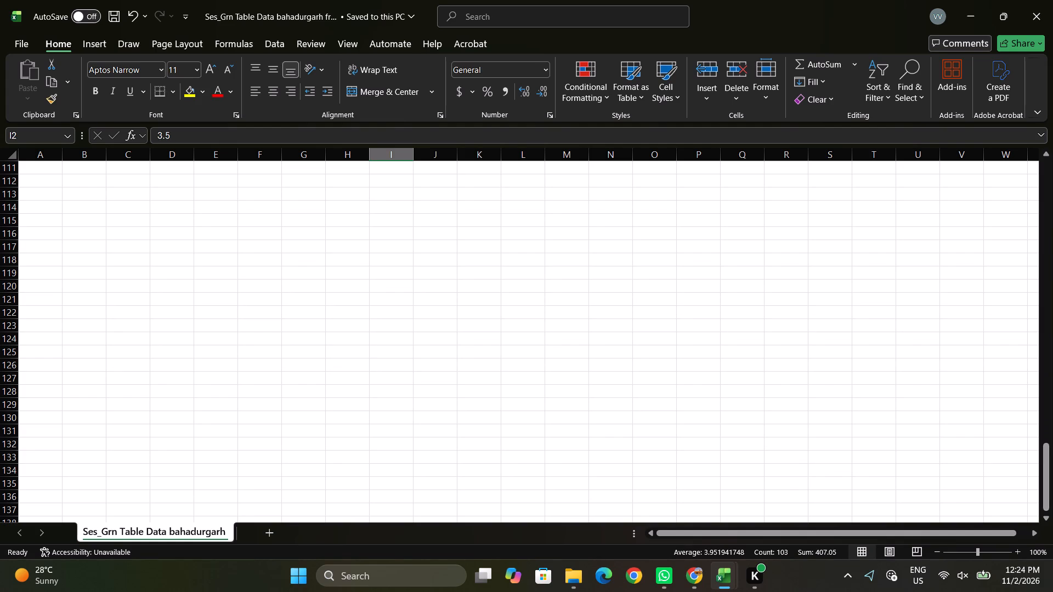
Replace the dash in Shortage cell S2 with the formula =C2/I2, dividing the GRN/SES value by the DI Quantity.
scroll(324, 296, up, 5)
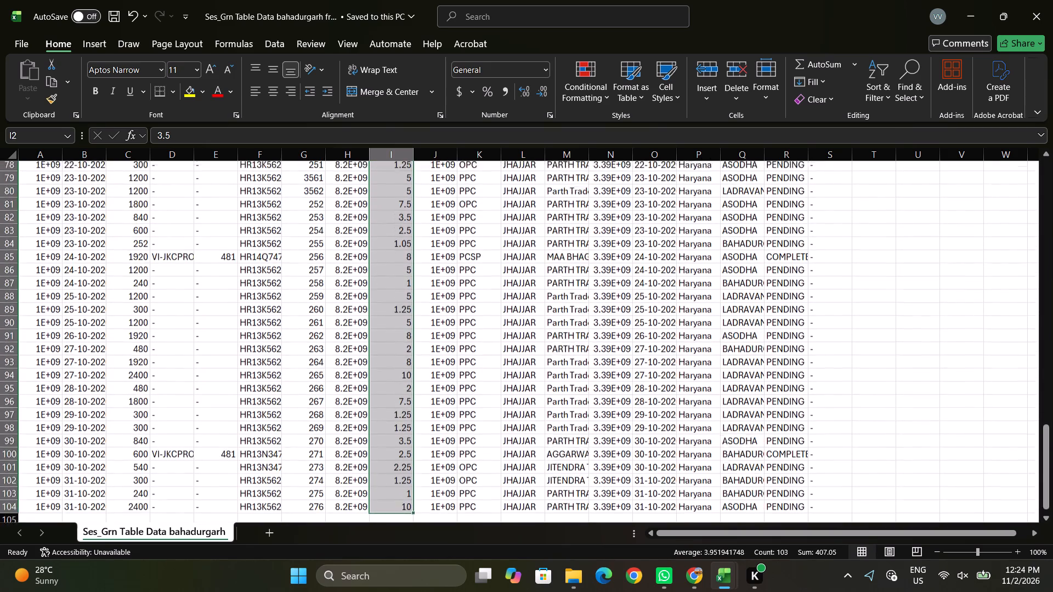
scroll(324, 296, up, 4)
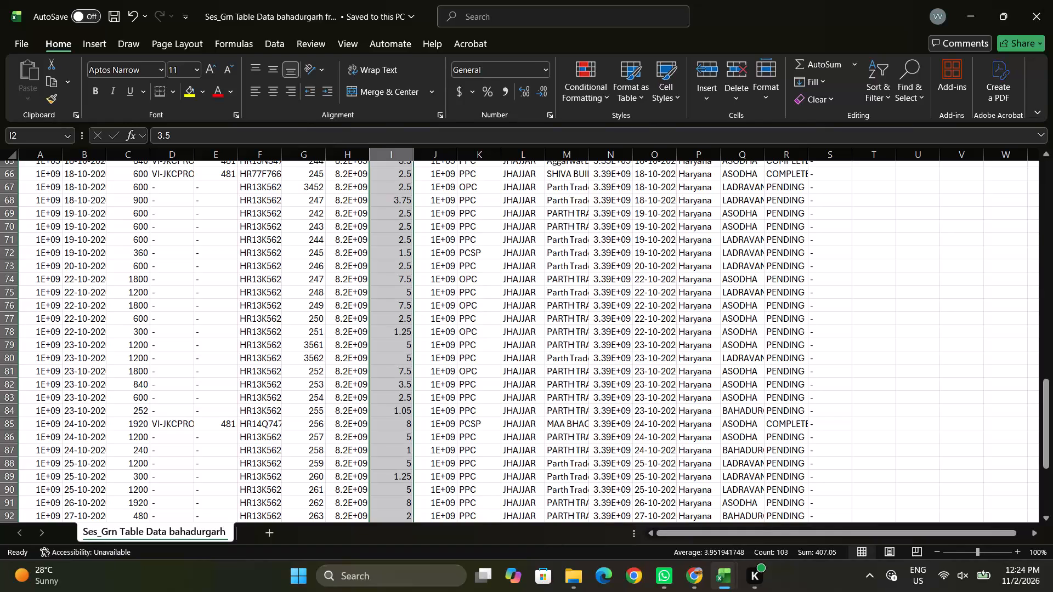
scroll(324, 296, right, 1)
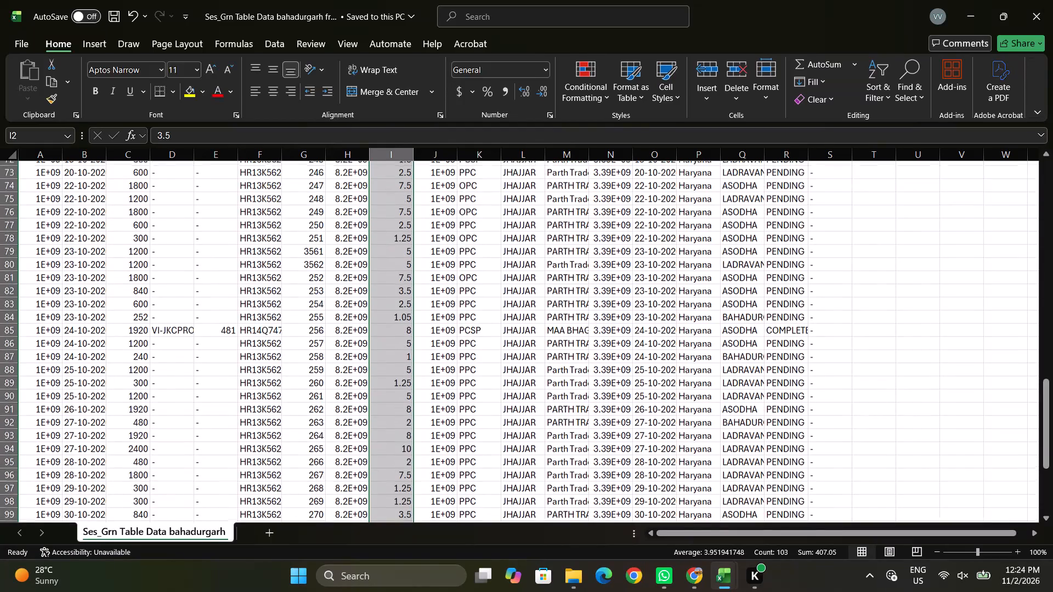
scroll(324, 296, right, 1)
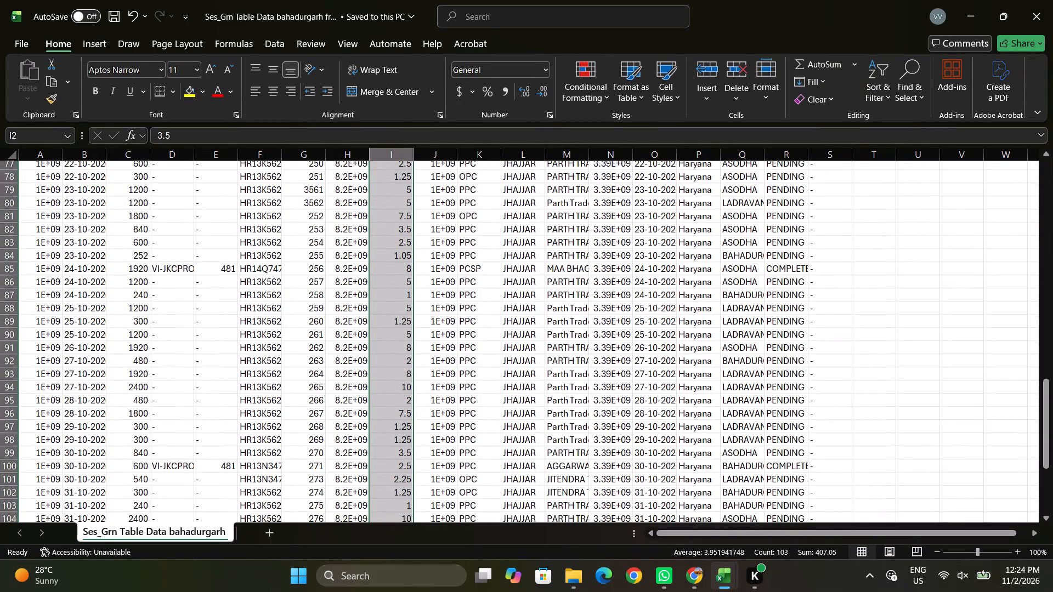
scroll(324, 296, right, 1)
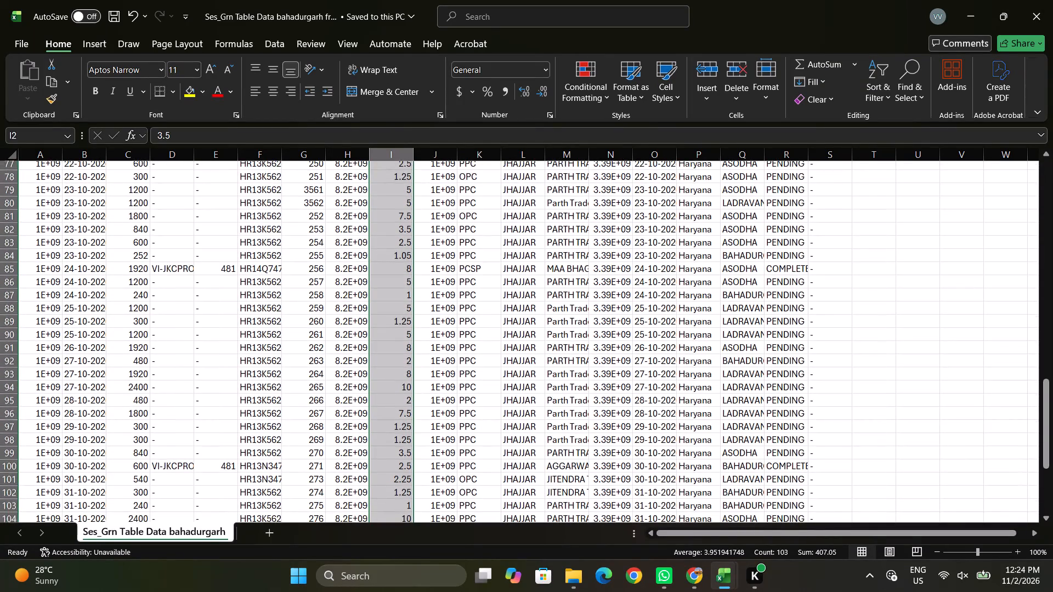
scroll(324, 296, right, 1)
double_click(820, 181)
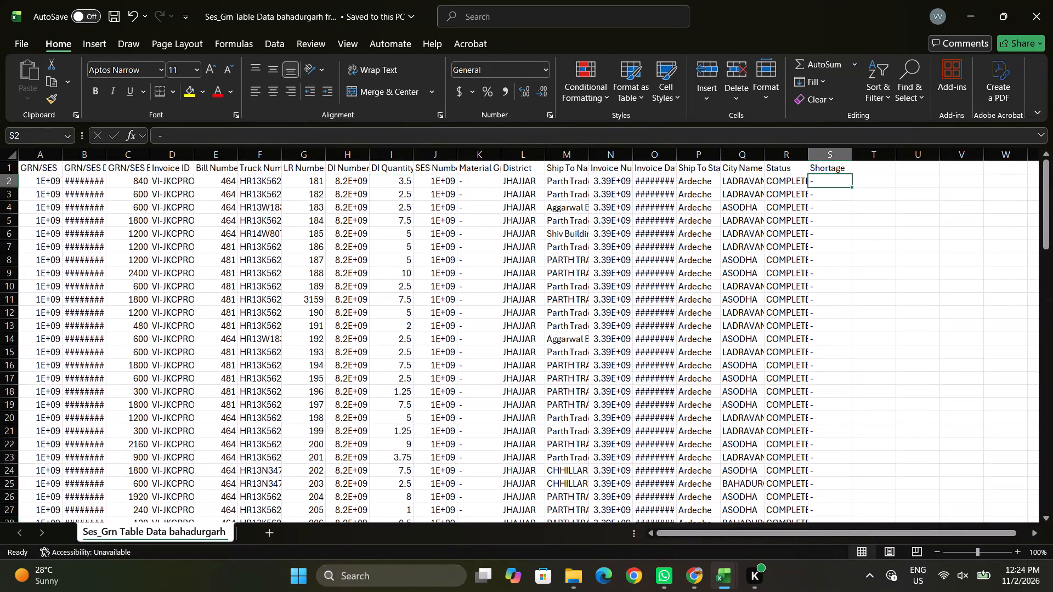
key(BackSpace)
key(shift+plus)
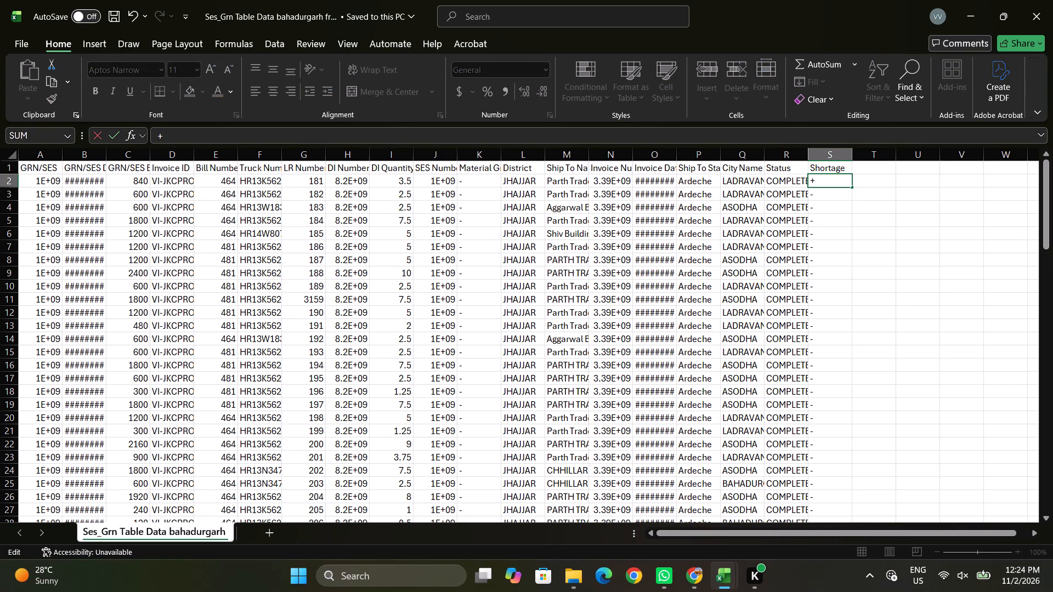
key(BackSpace)
key(equal)
click(141, 181)
key(slash)
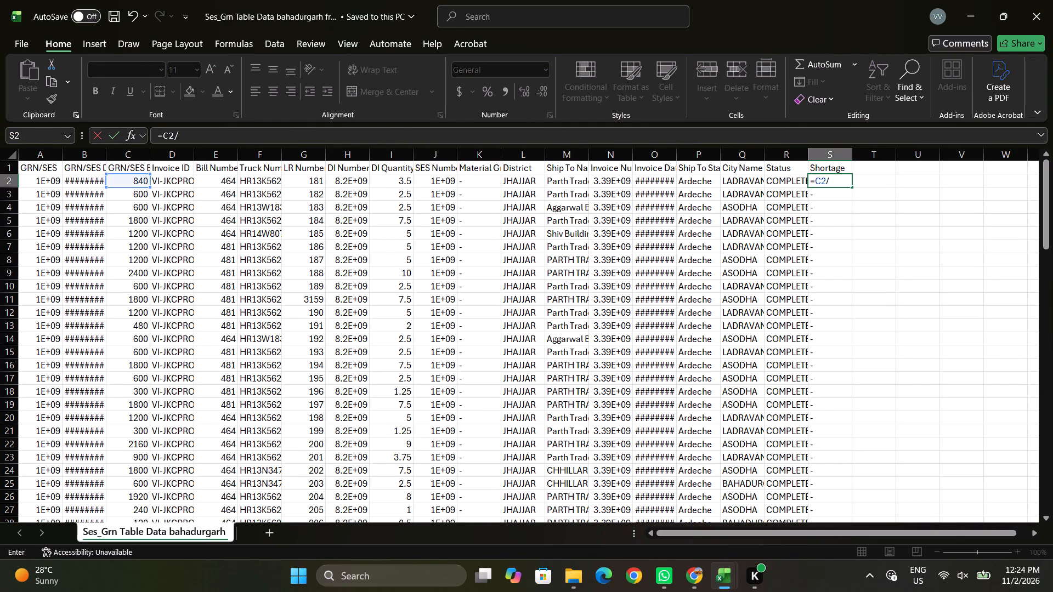
double_click(387, 183)
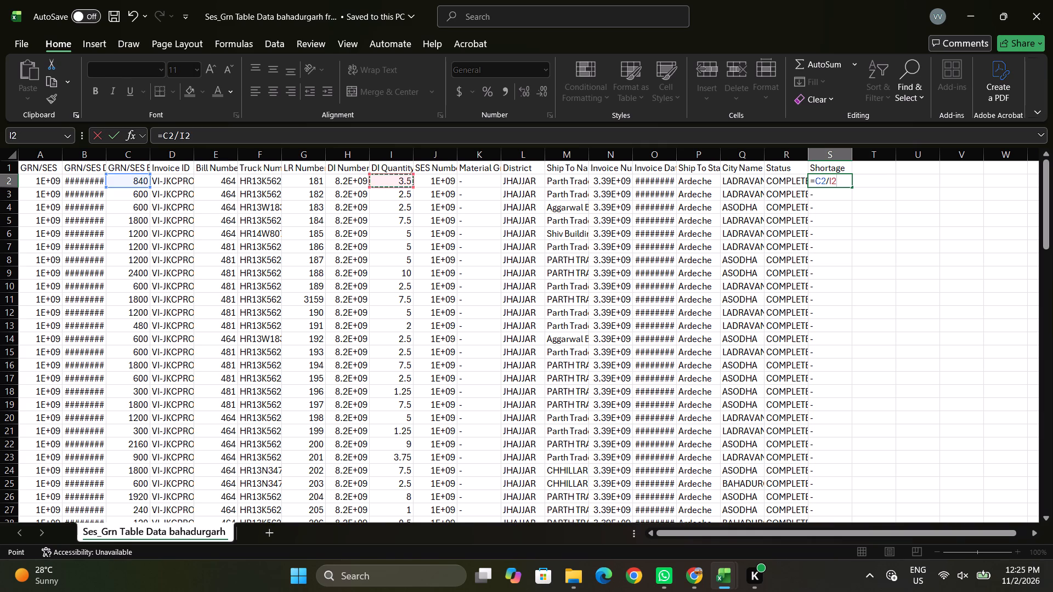
key(Return)
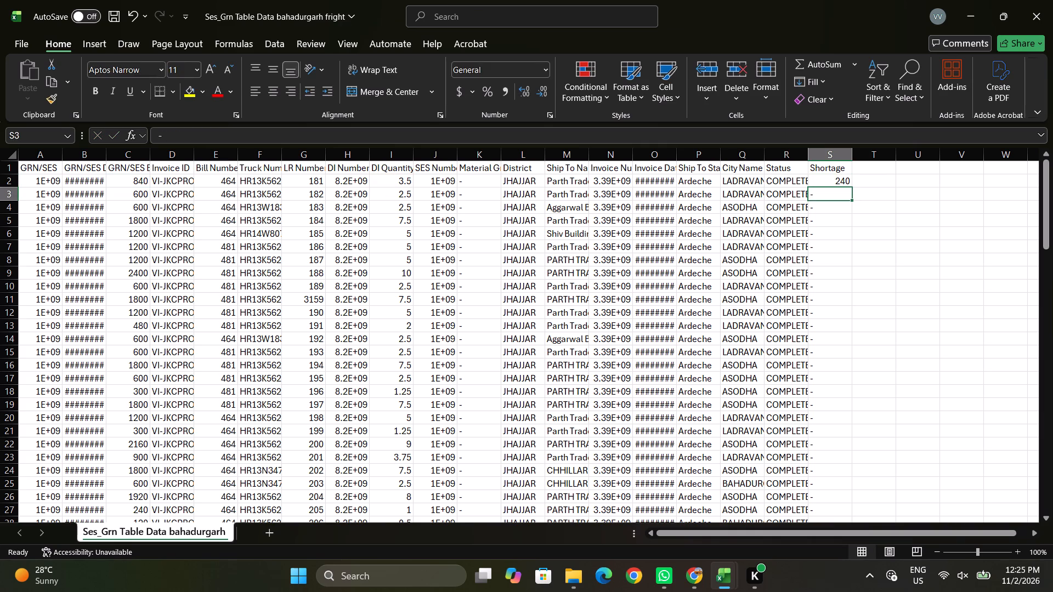
Fill the S2 formula down the Shortage column to the last data row and check the per-unit rates.
click(840, 180)
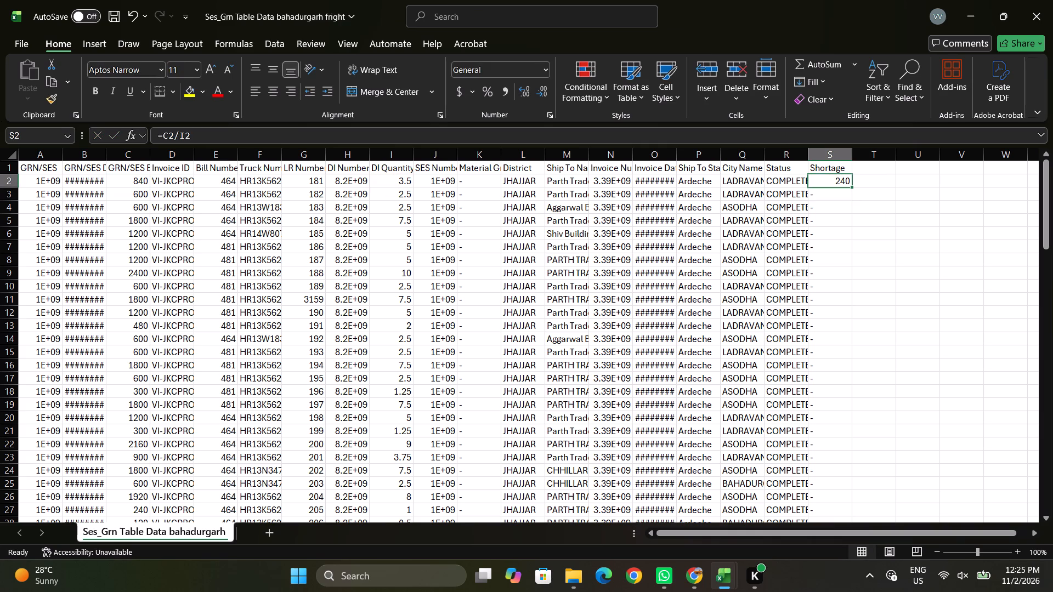
double_click(851, 187)
scroll(827, 368, down, 3)
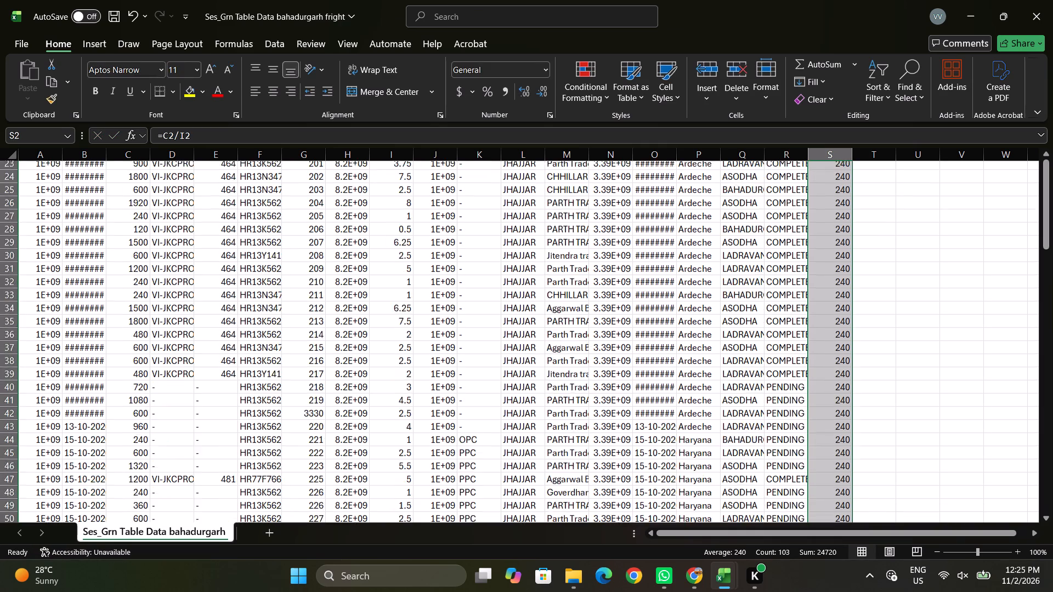
scroll(827, 368, down, 6)
scroll(827, 368, up, 8)
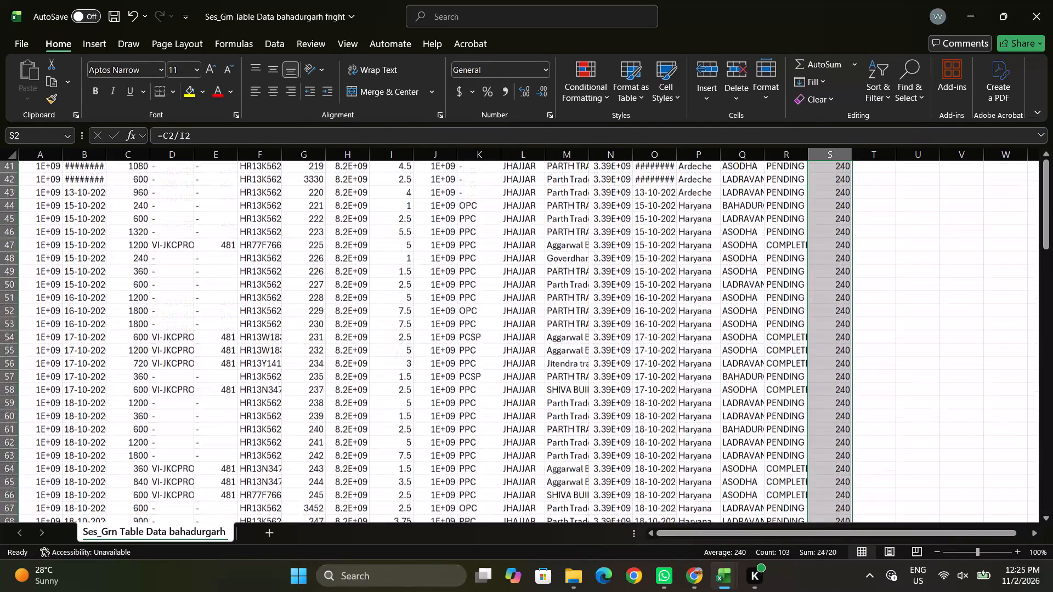
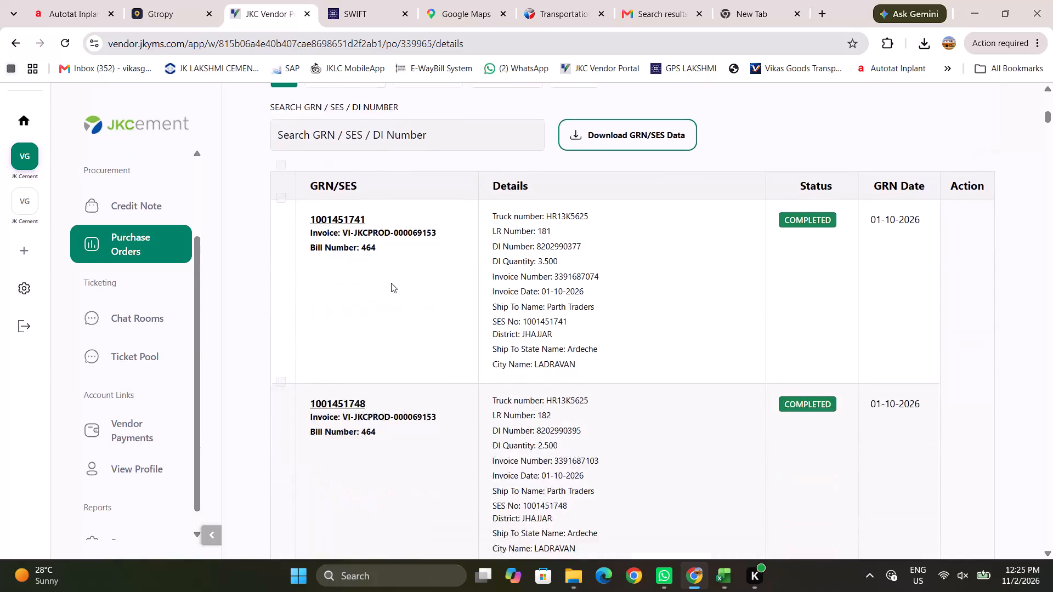
Switch to the bahadurgarh freight workbook in Excel and autofit the DI Number, Invoice Date, Ship To Name and Status columns.
scroll(391, 283, up, 1)
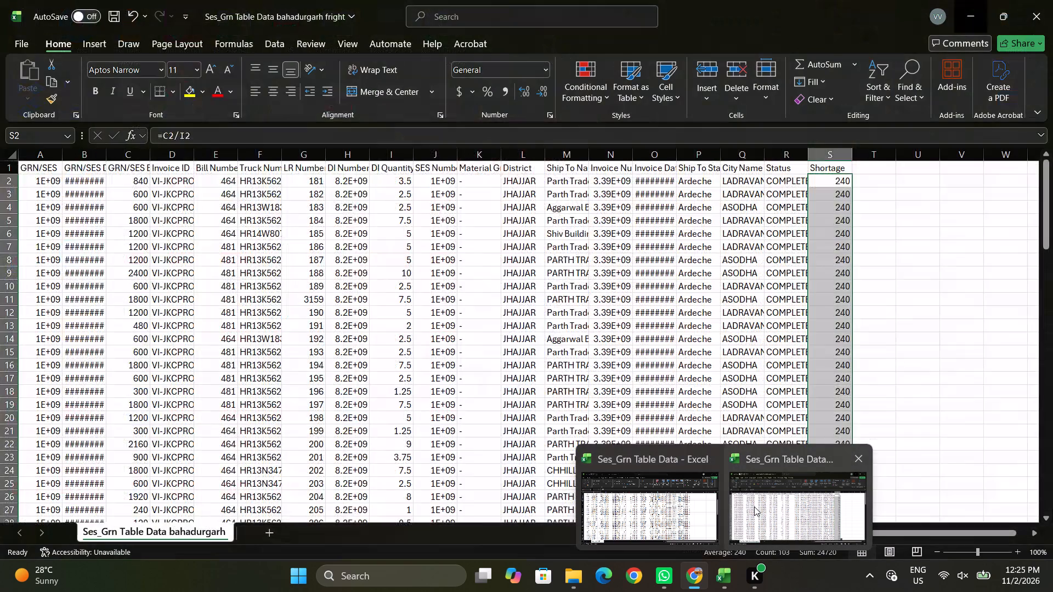
click(754, 506)
scroll(484, 369, right, 1)
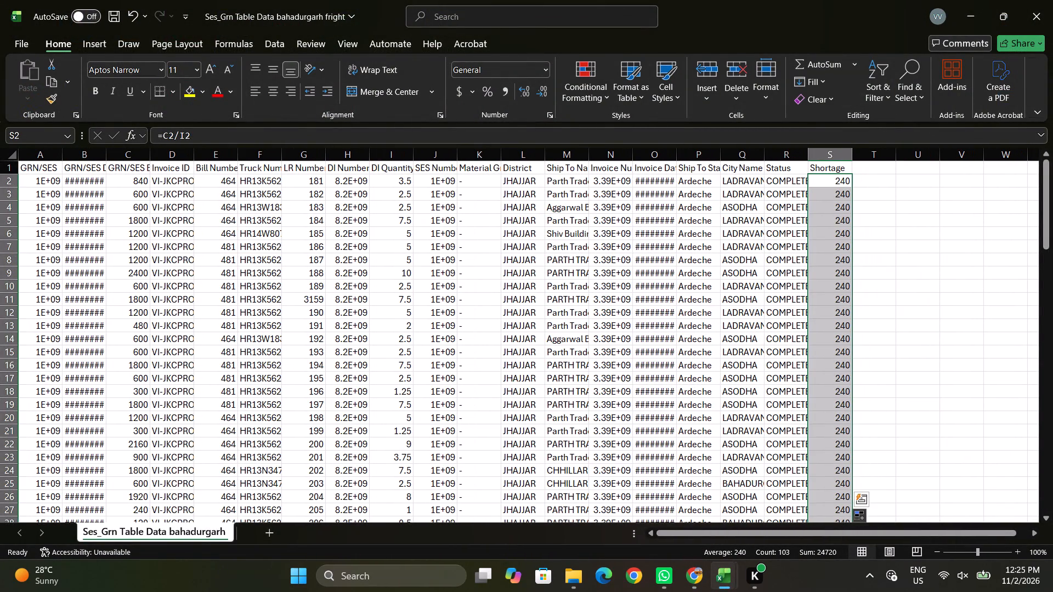
double_click(371, 152)
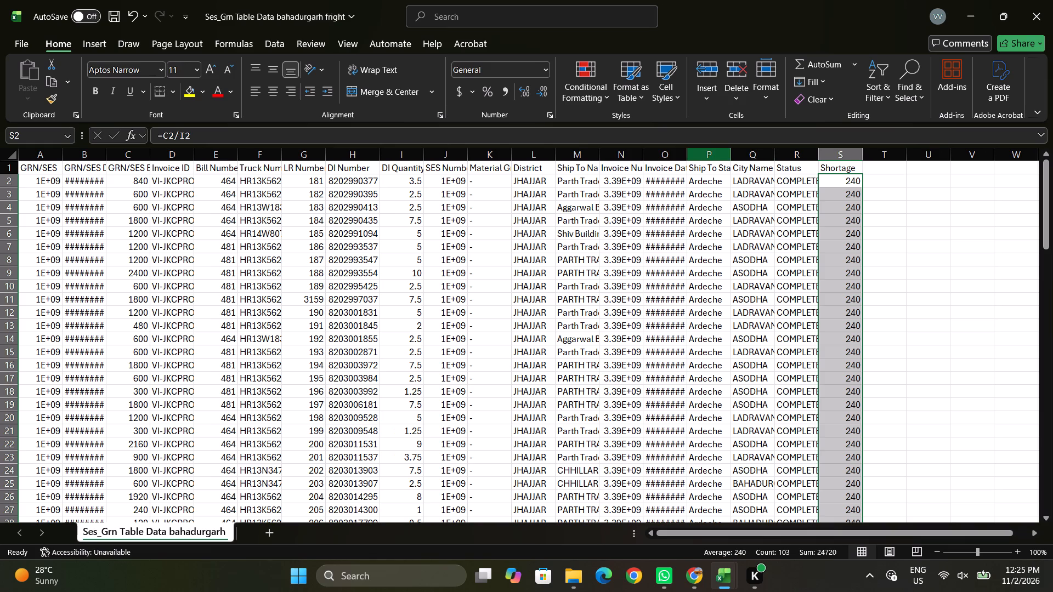
double_click(687, 153)
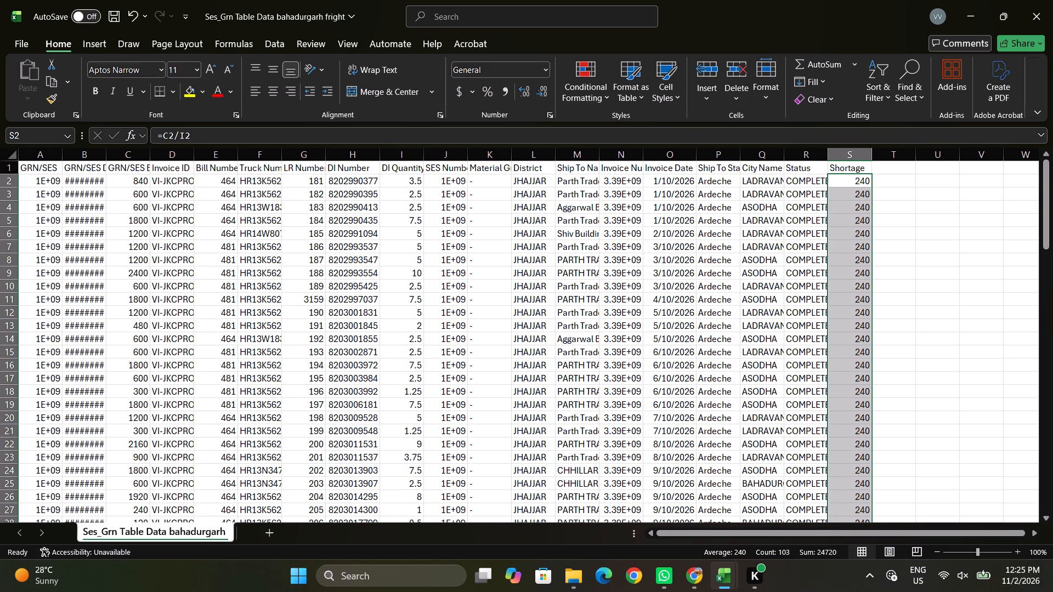
double_click(597, 153)
scroll(759, 282, down, 1)
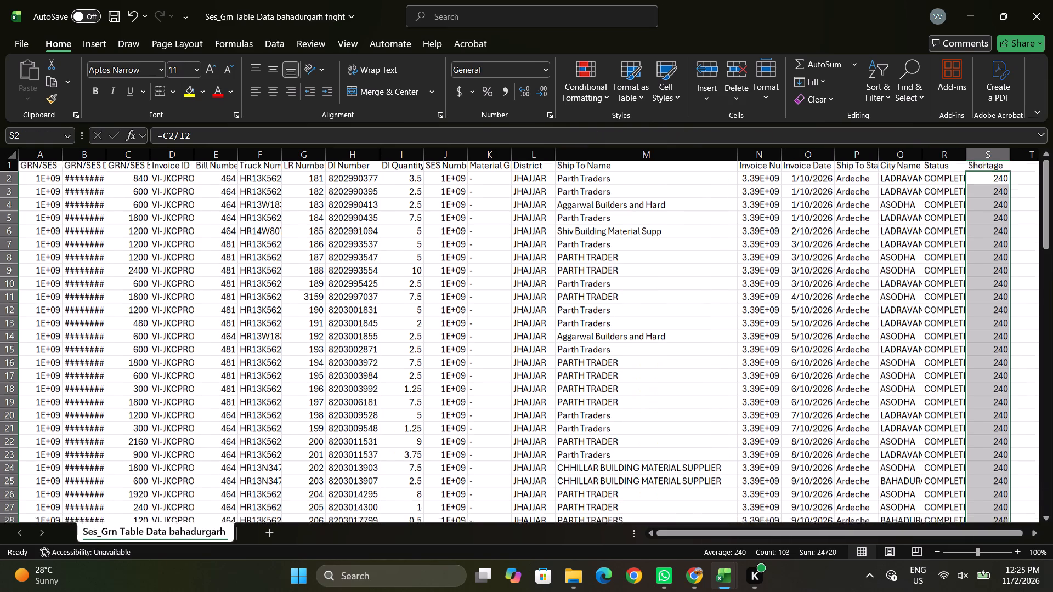
scroll(759, 282, down, 1)
scroll(759, 282, left, 5)
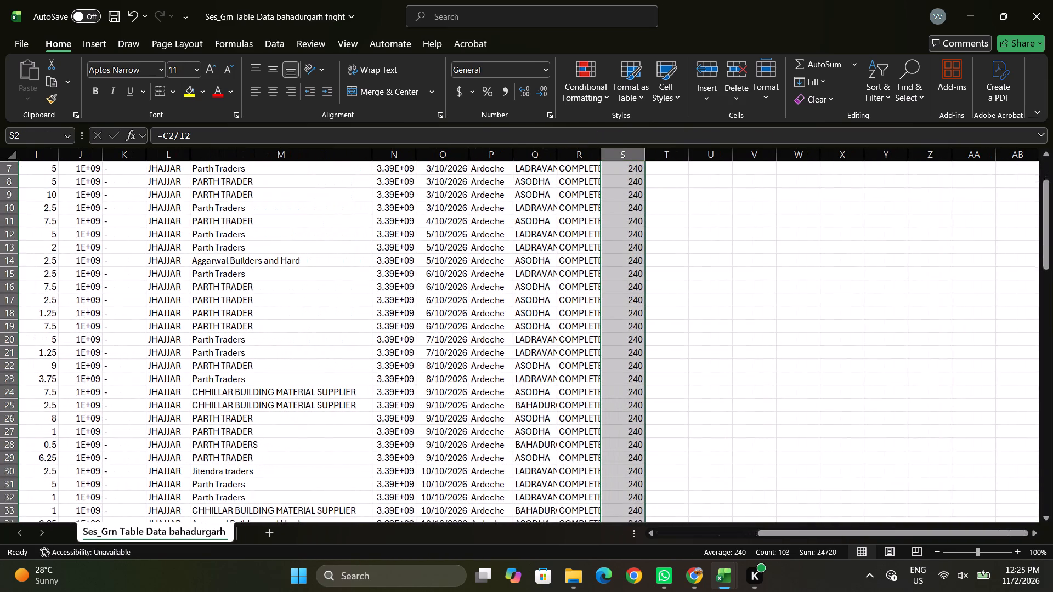
double_click(600, 153)
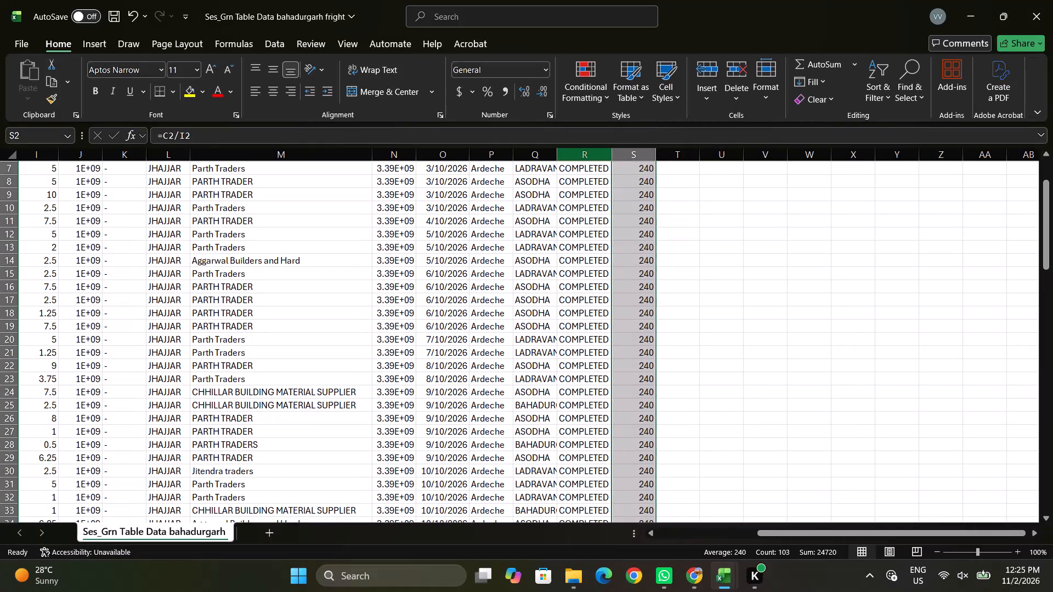
Review the Status, Invoice Date and Shortage columns across all GRN/SES rows from the header to the last data row.
scroll(553, 238, right, 4)
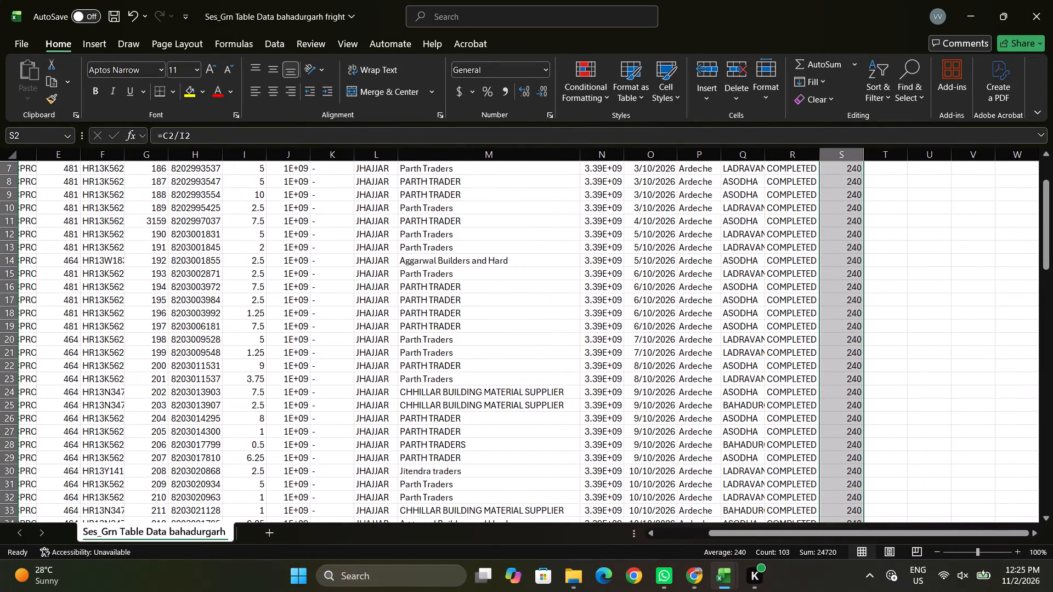
scroll(526, 360, down, 8)
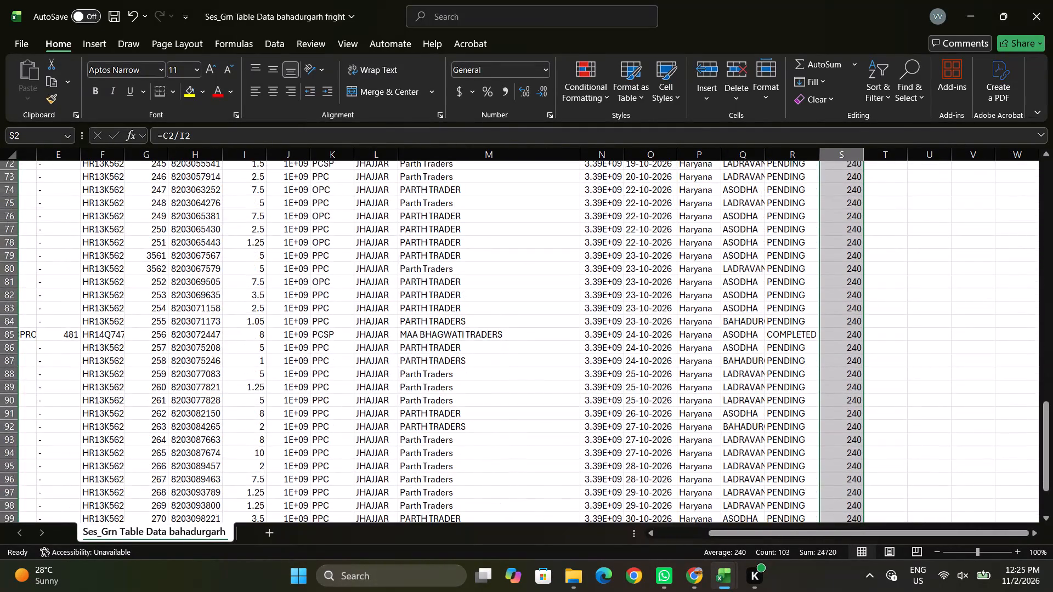
scroll(526, 360, down, 2)
scroll(526, 360, right, 2)
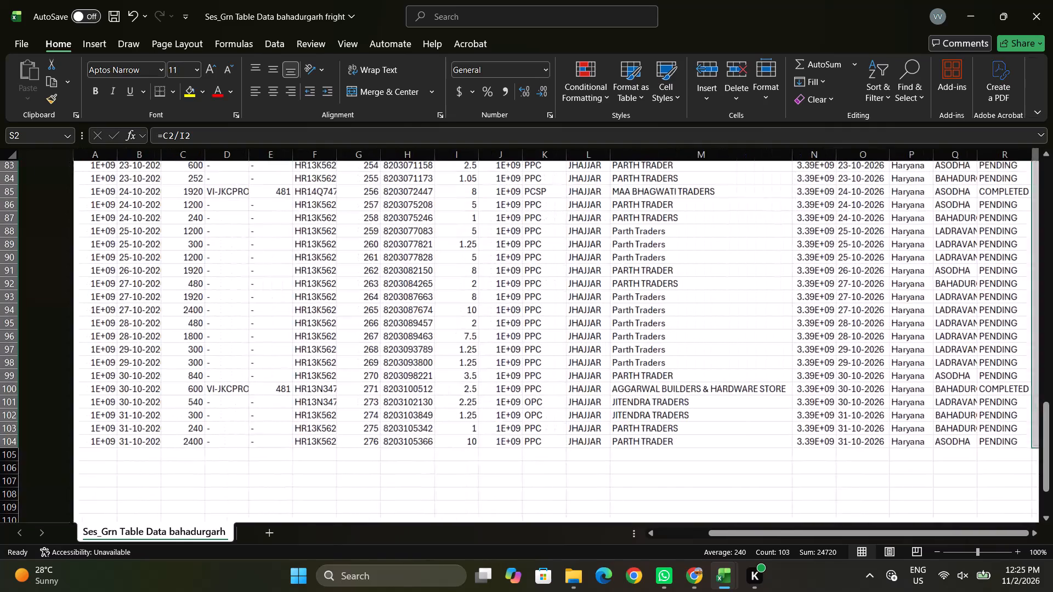
scroll(526, 360, right, 2)
scroll(526, 360, up, 5)
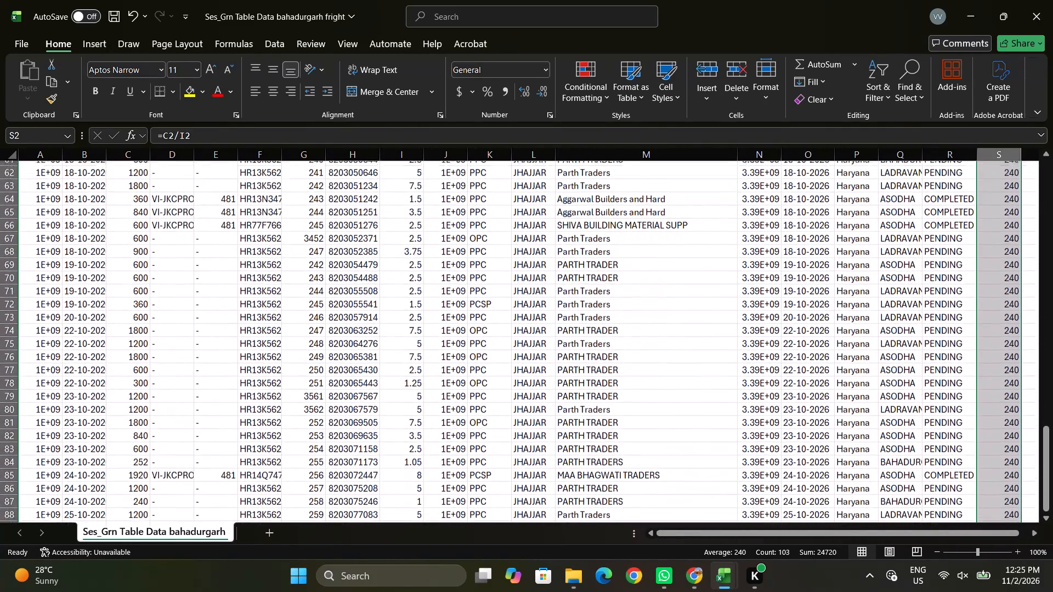
scroll(526, 360, up, 6)
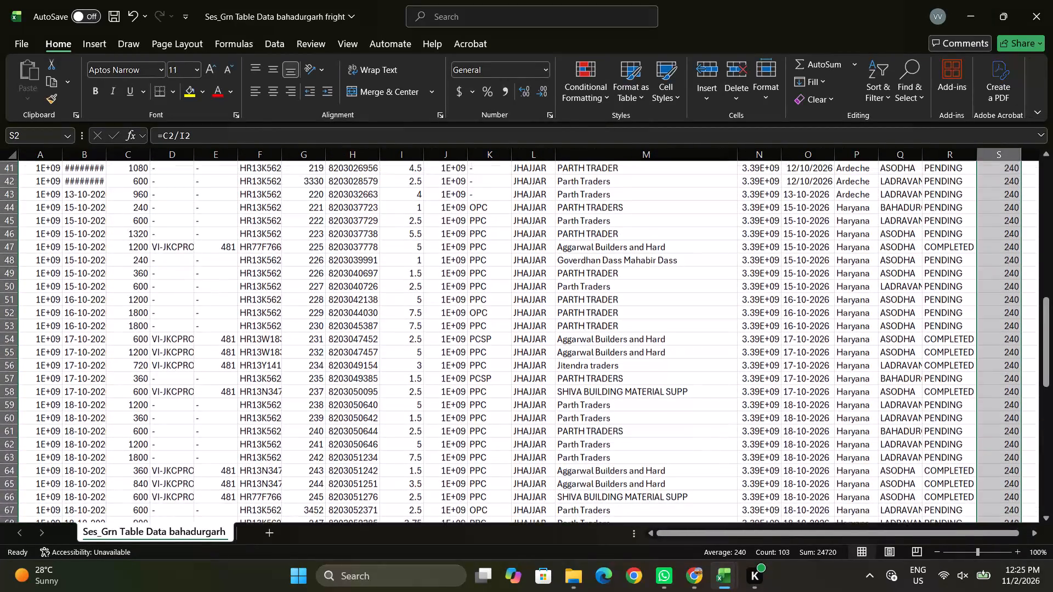
scroll(526, 360, up, 2)
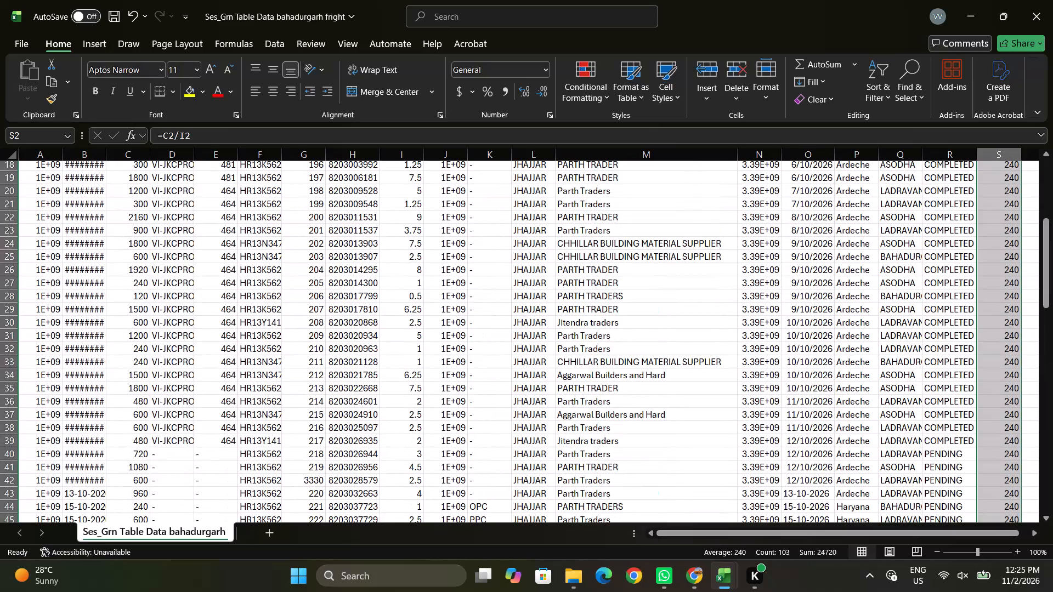
scroll(526, 360, up, 4)
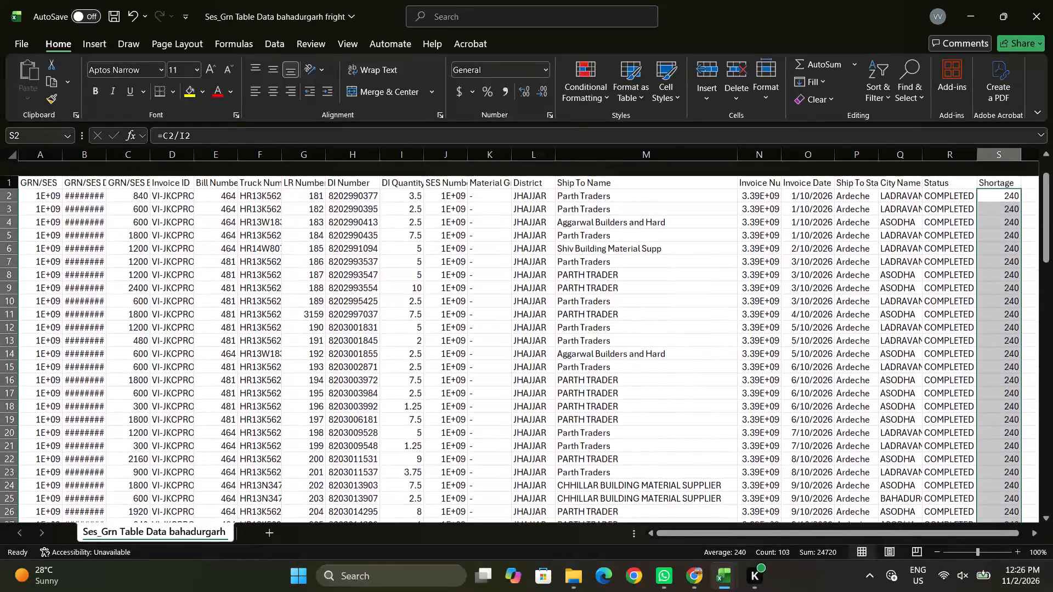
scroll(526, 360, up, 1)
Examine the pending GRN/SES rows from row 40 to row 104, comparing their bill numbers, invoice dates, parties and per-unit rates.
scroll(526, 360, down, 5)
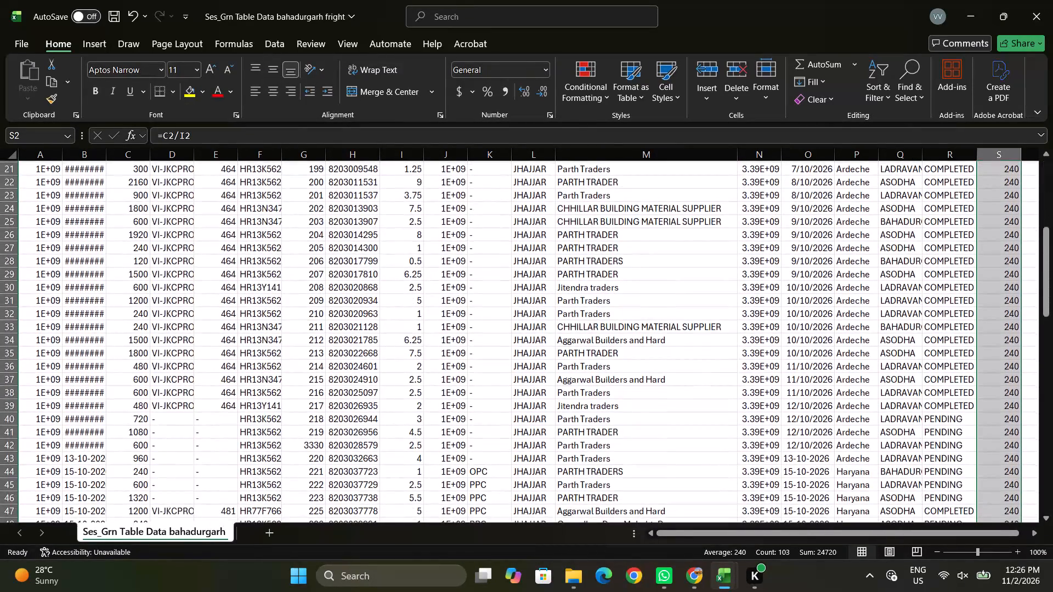
scroll(526, 360, down, 3)
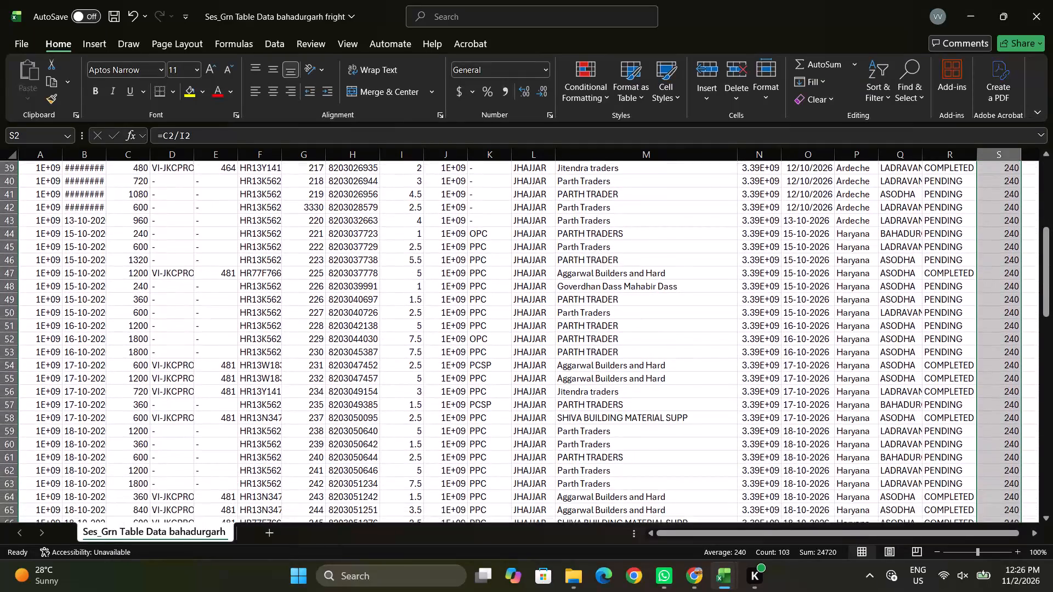
scroll(526, 360, down, 3)
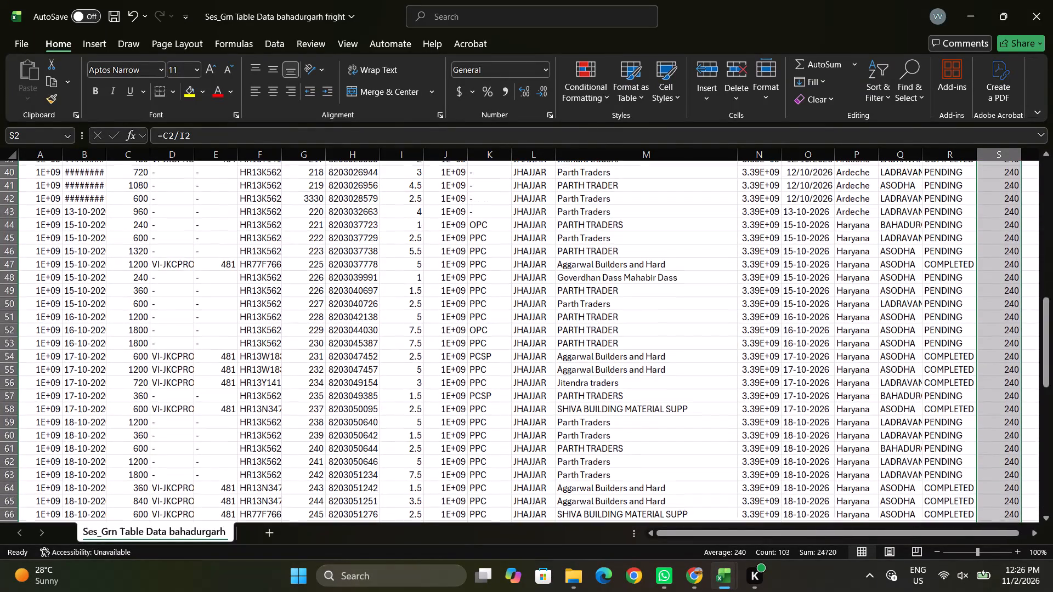
scroll(526, 360, down, 2)
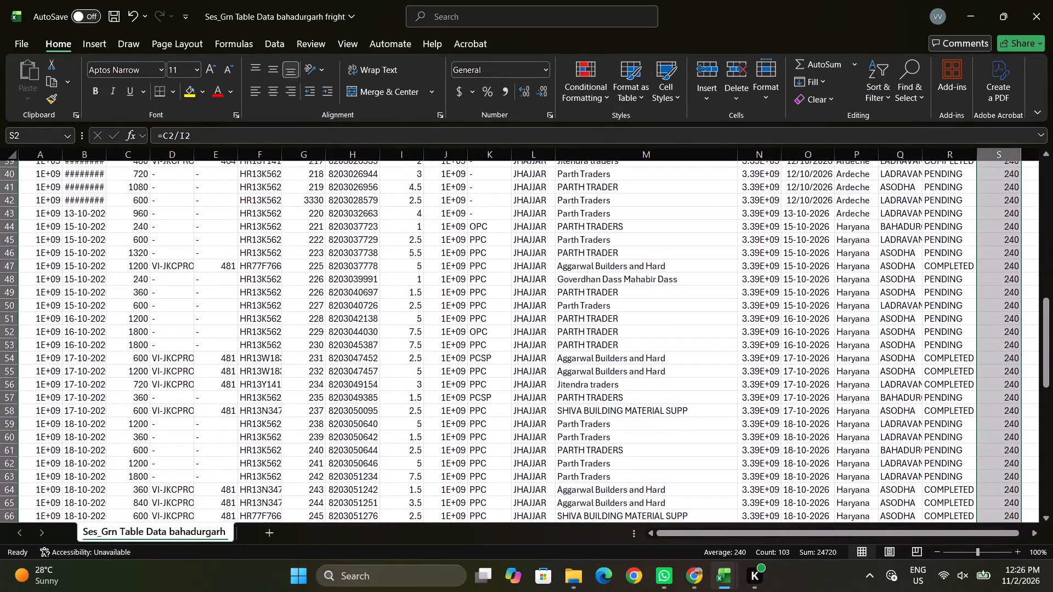
scroll(526, 360, down, 1)
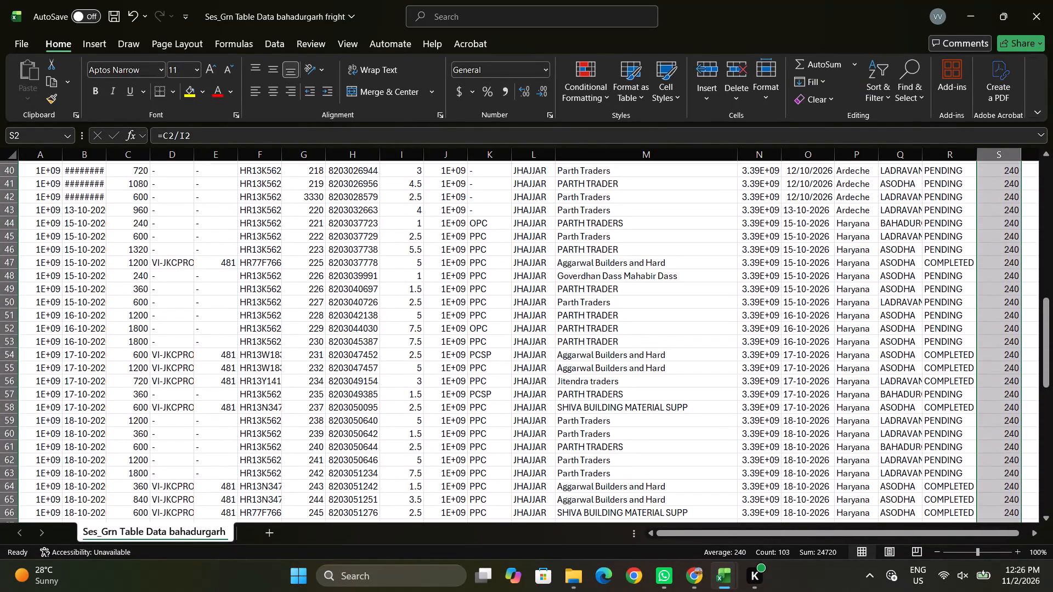
scroll(526, 360, down, 2)
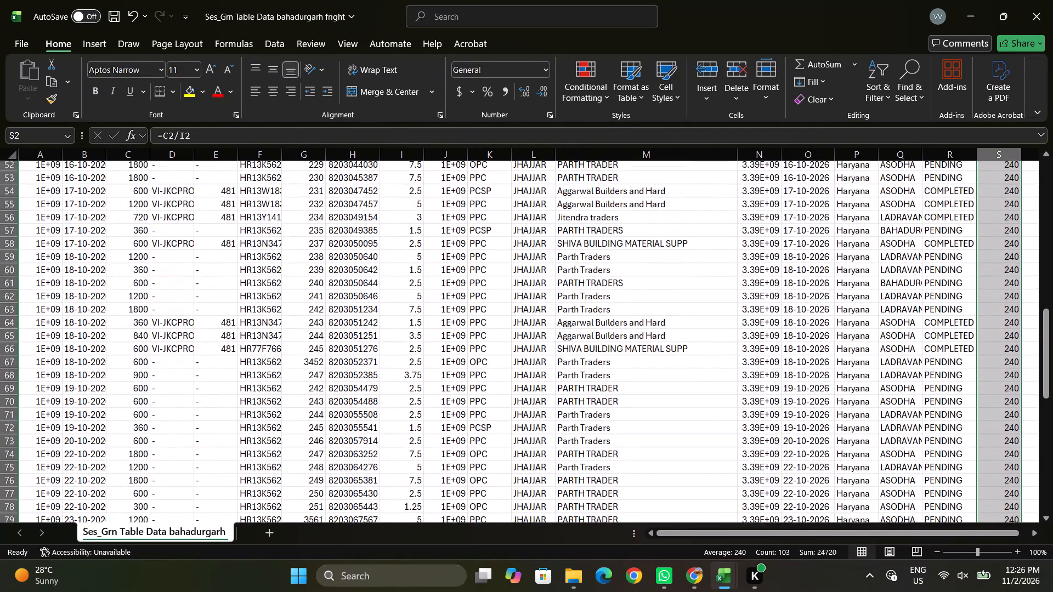
scroll(526, 360, down, 4)
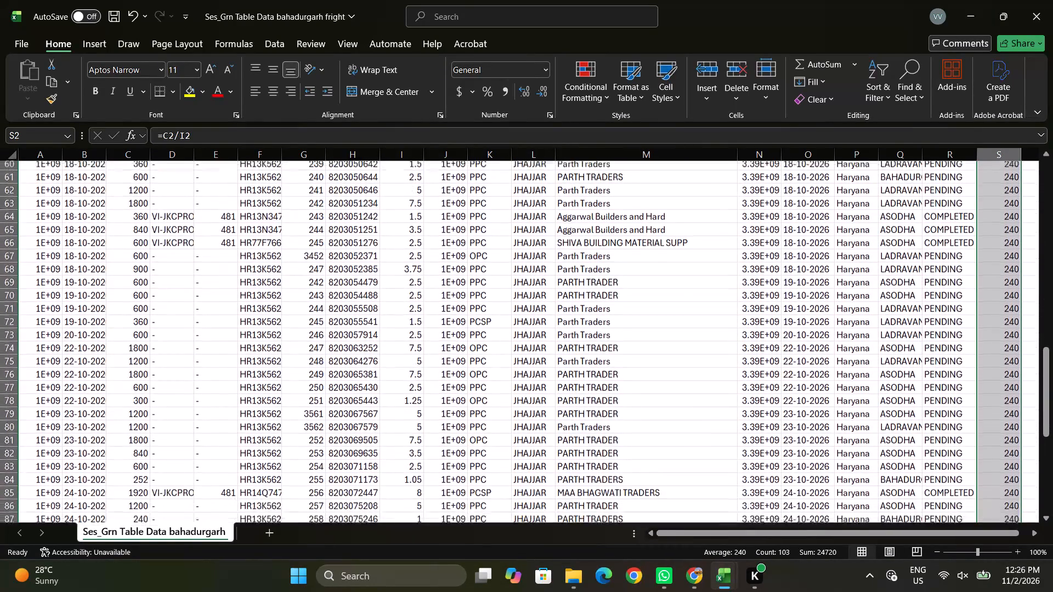
scroll(526, 360, down, 4)
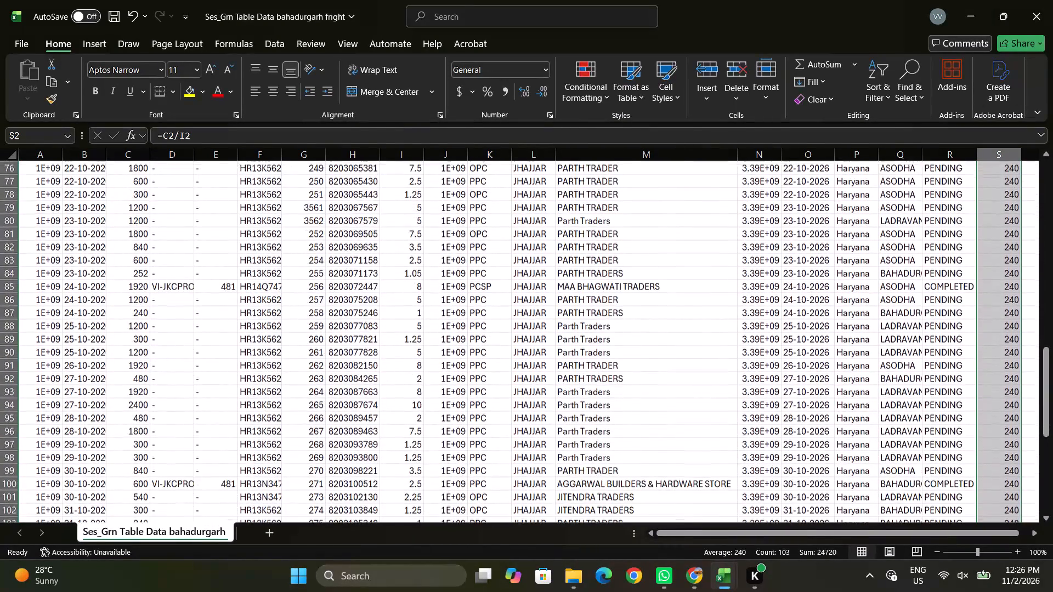
scroll(526, 360, down, 5)
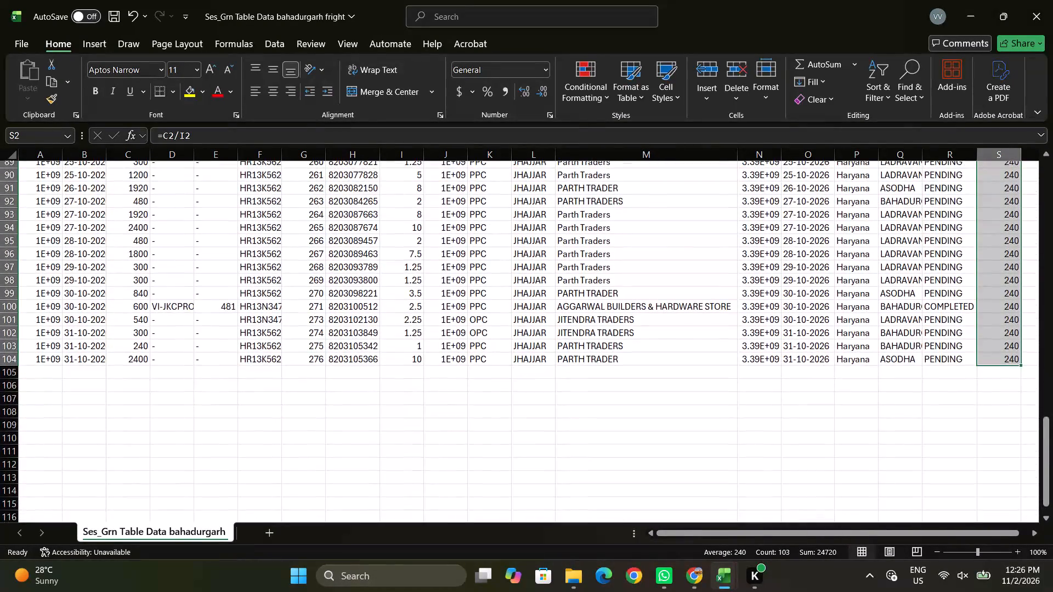
scroll(526, 360, down, 3)
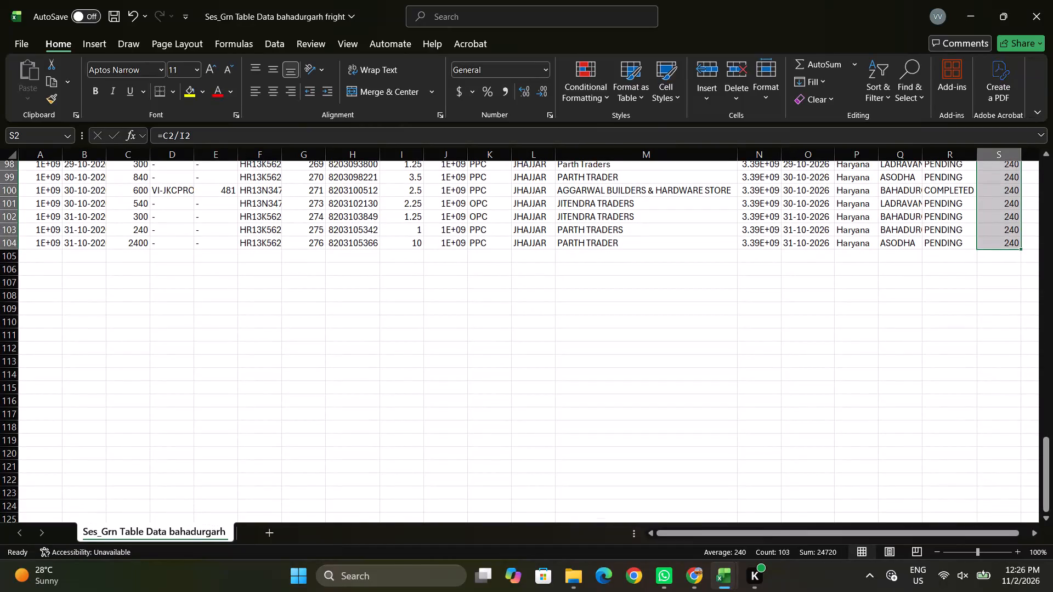
scroll(526, 360, up, 1)
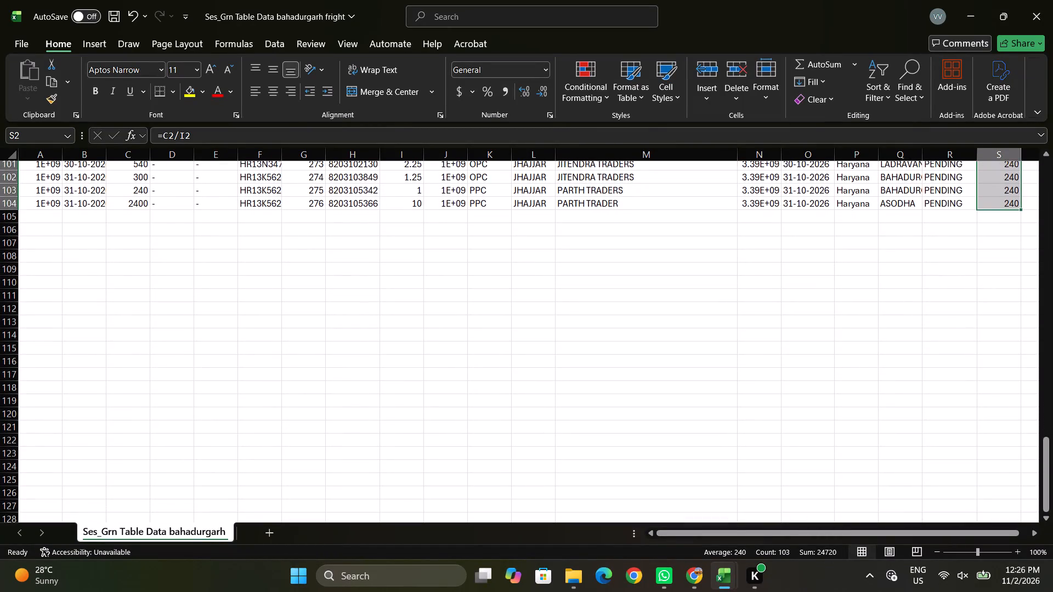
scroll(526, 360, up, 8)
scroll(526, 360, down, 4)
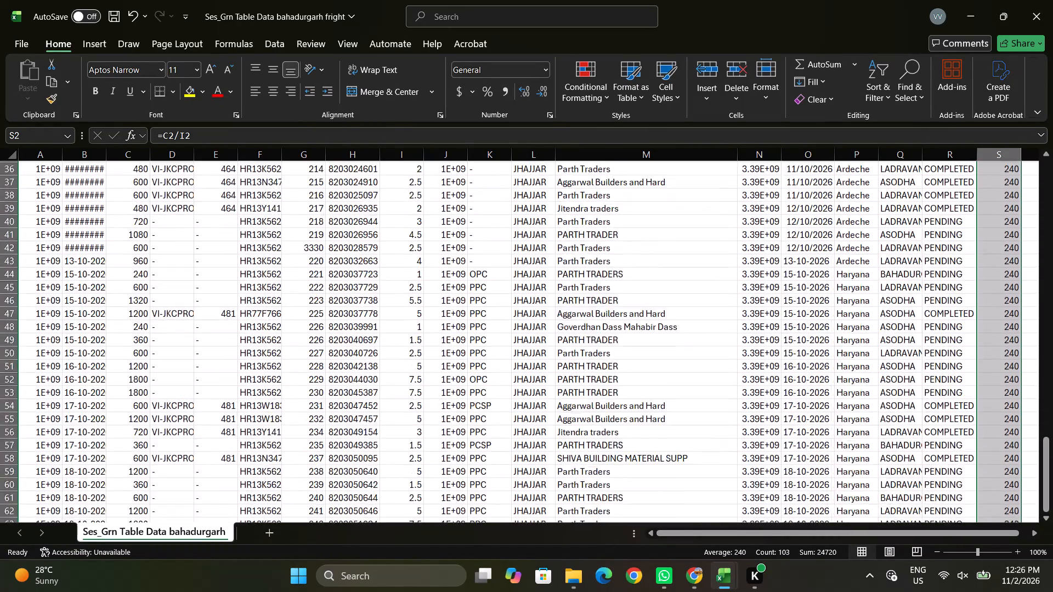
scroll(526, 360, up, 1)
scroll(526, 360, down, 2)
scroll(526, 360, up, 3)
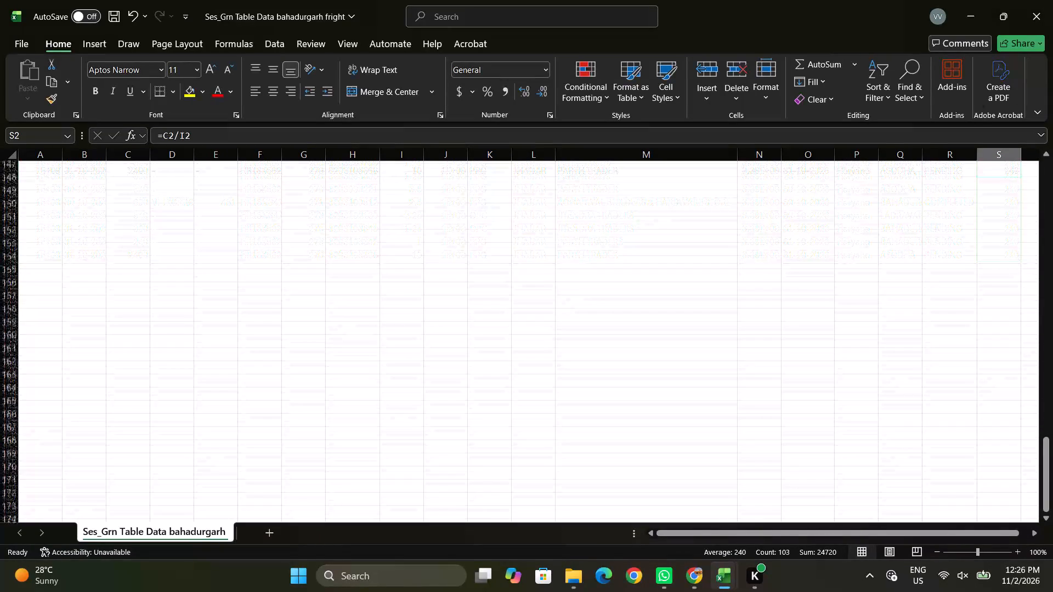
scroll(526, 360, up, 11)
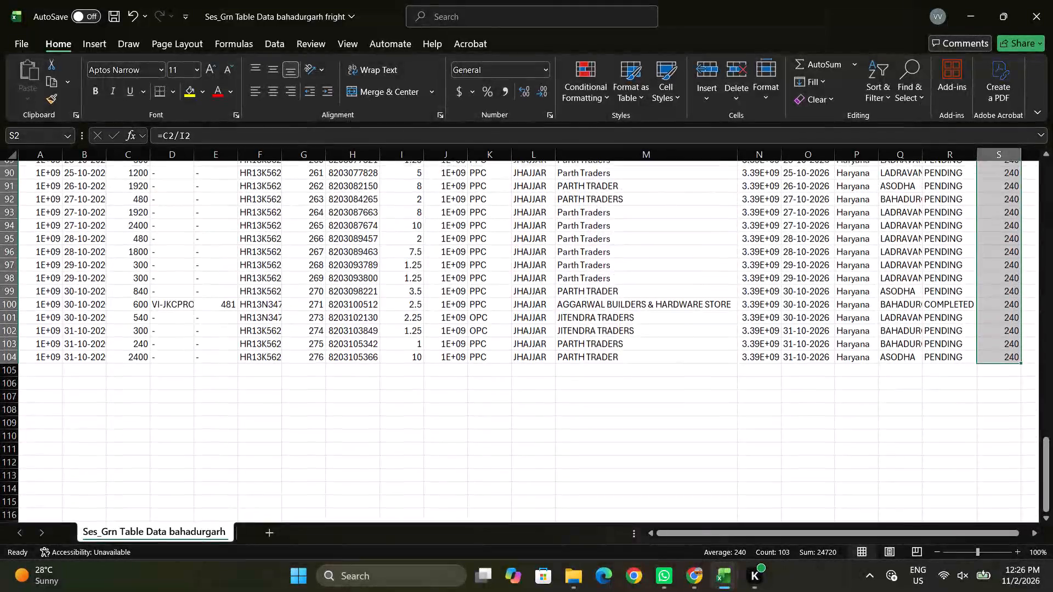
scroll(526, 360, up, 1)
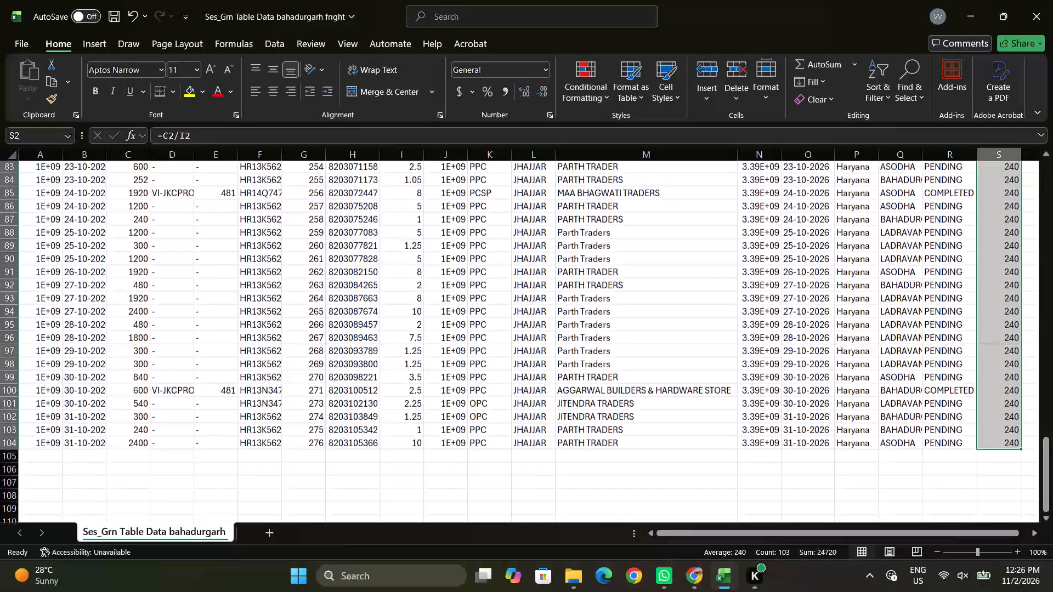
scroll(526, 360, up, 1)
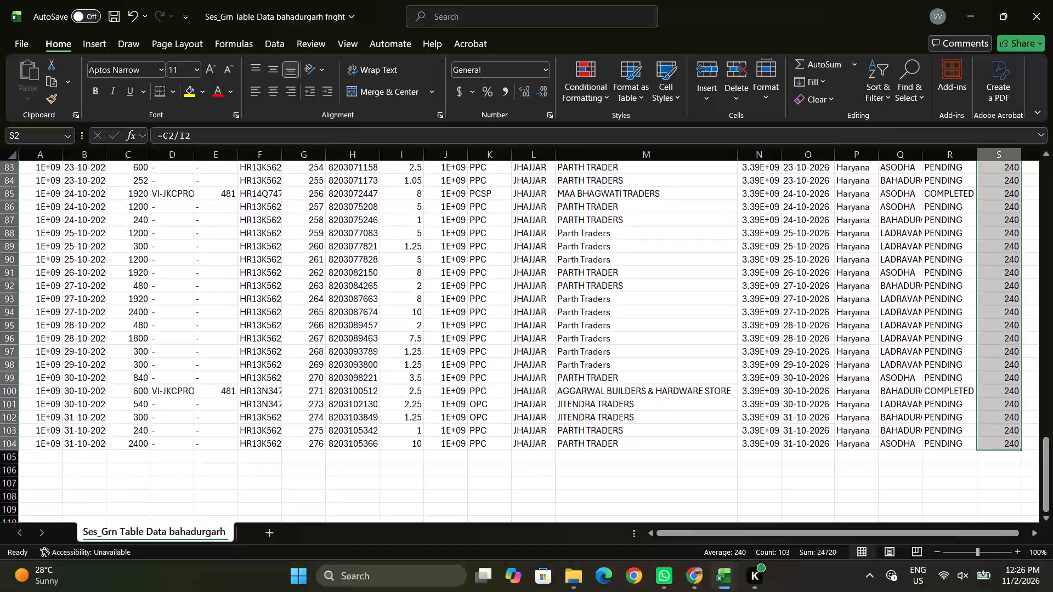
scroll(526, 360, up, 1)
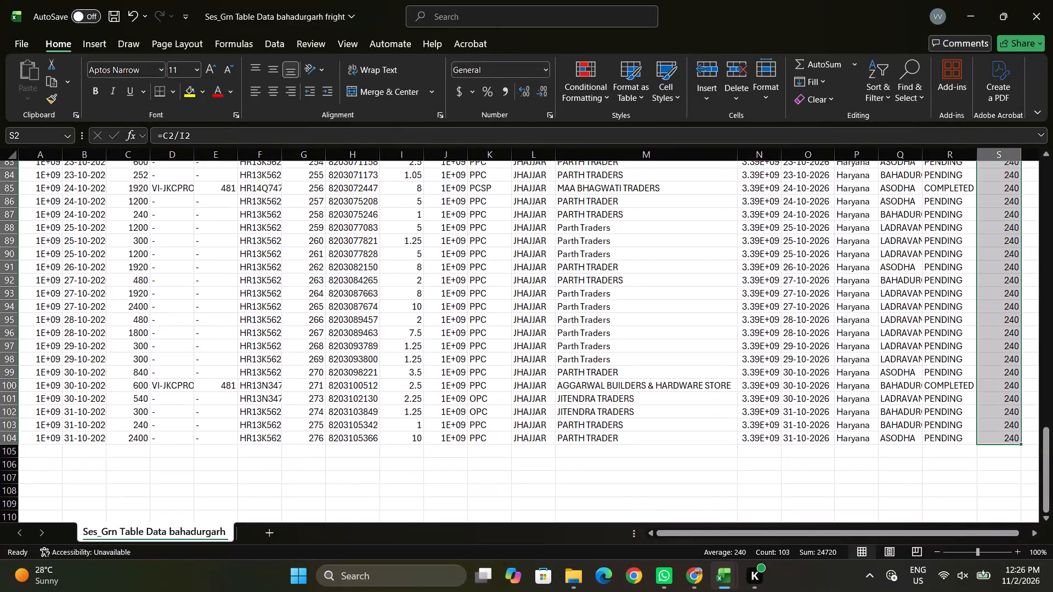
click(784, 463)
scroll(618, 359, up, 8)
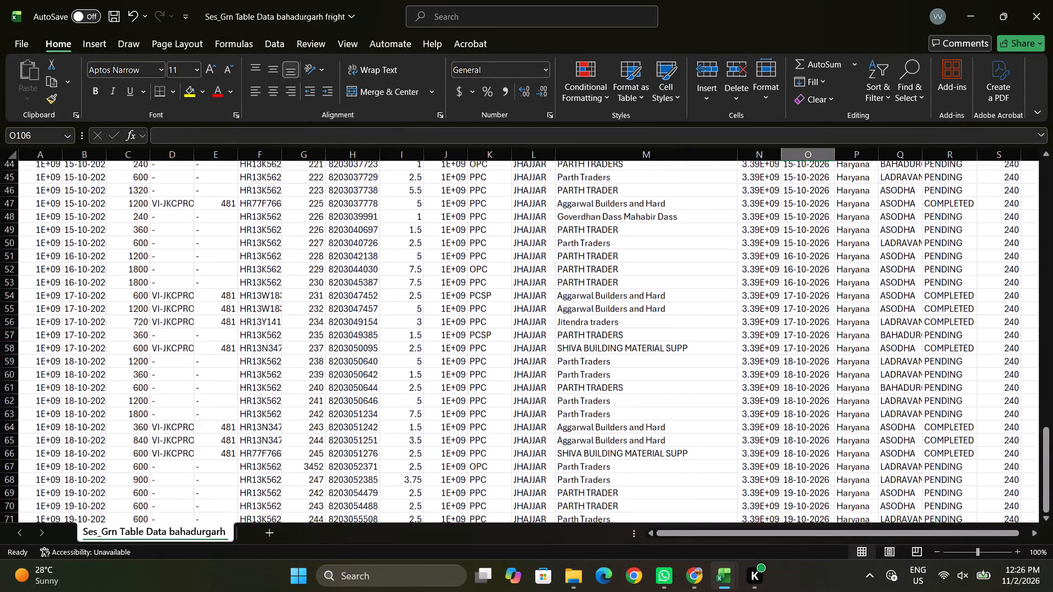
scroll(618, 359, up, 6)
click(997, 0)
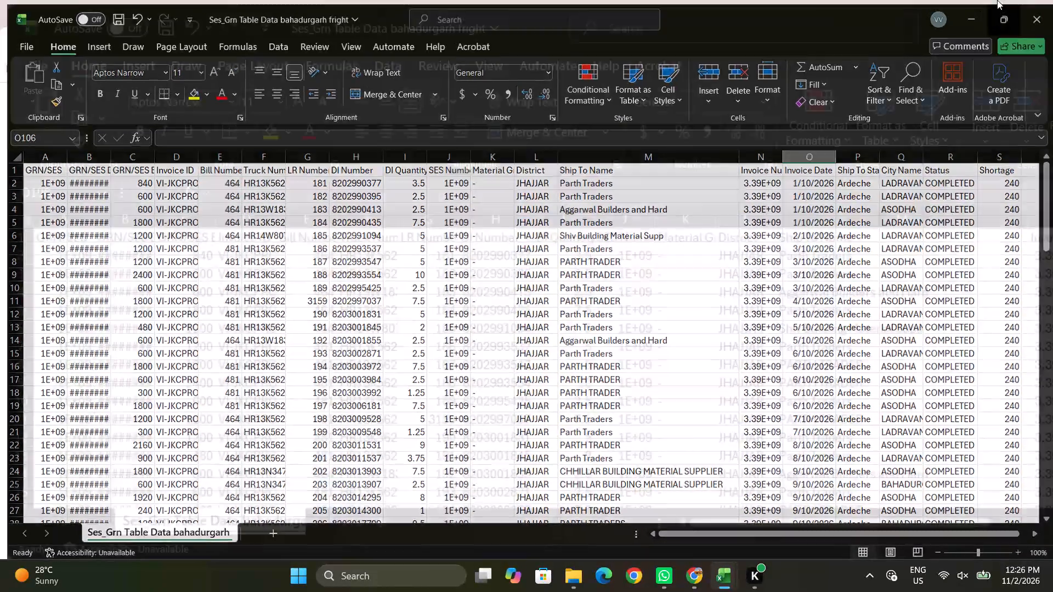
click(991, 189)
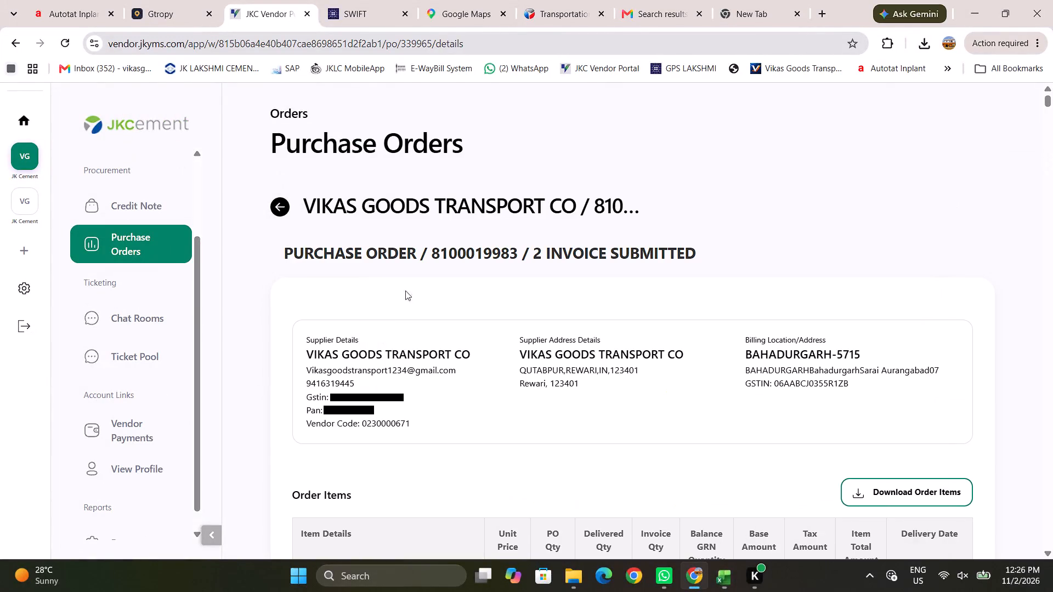
scroll(388, 306, down, 8)
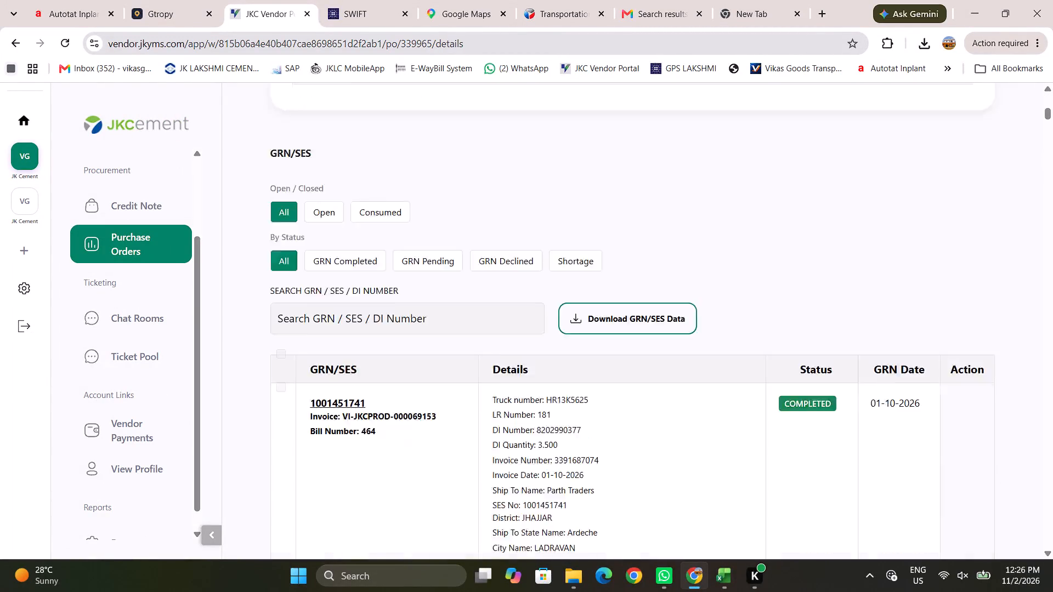
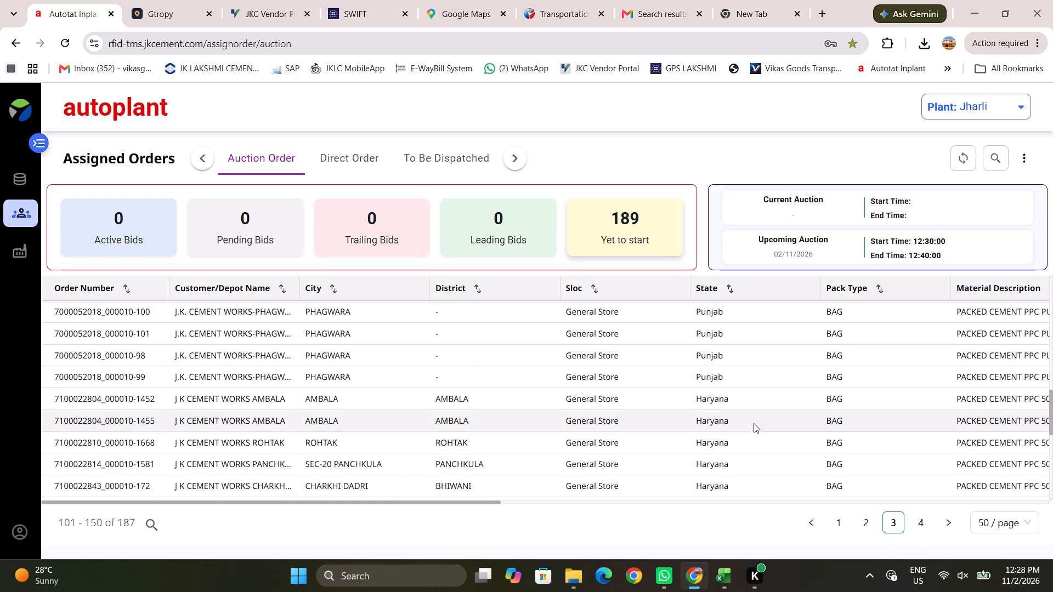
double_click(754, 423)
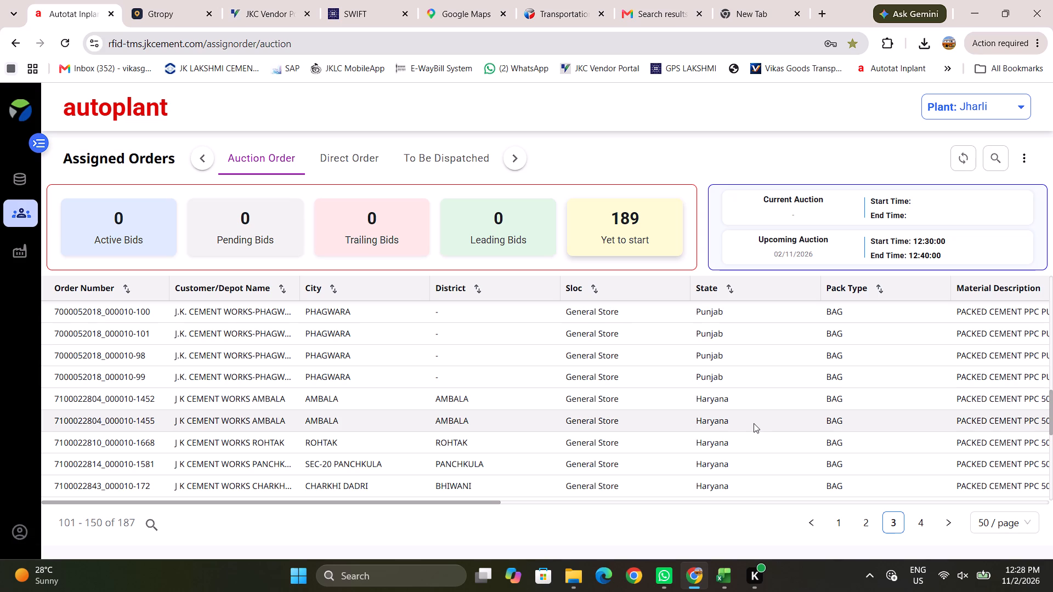